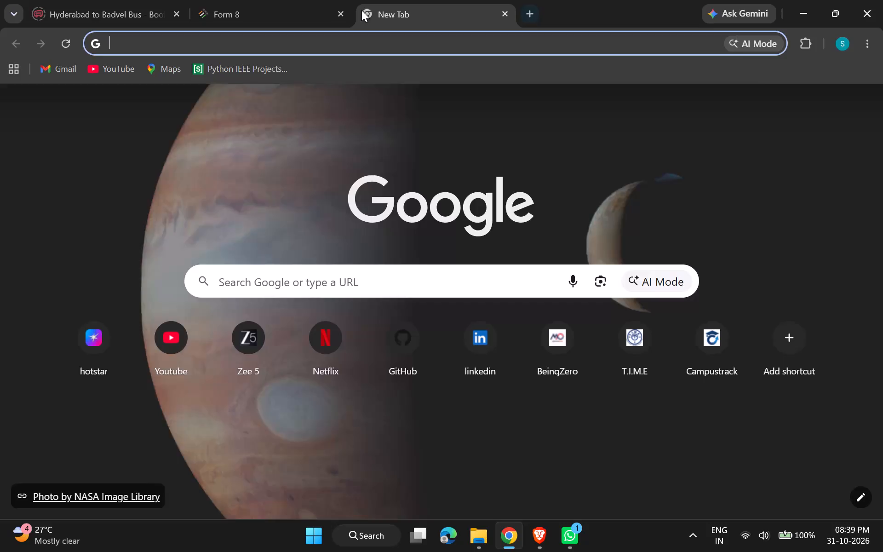
Search Google for "pdf to word converter" using the suggestion from the earlier searches.
{"action": "type", "text": "pdf"}
{"action": "key", "text": "space"}
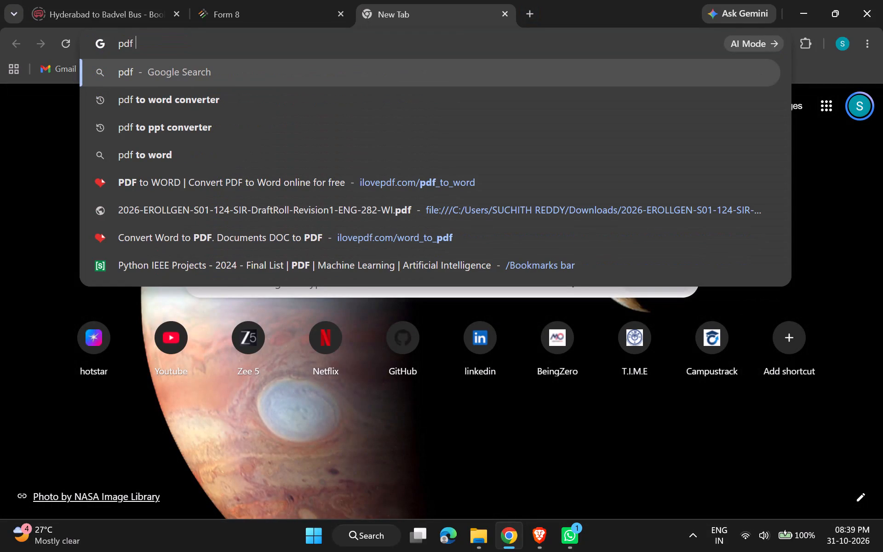
{"action": "left_click", "coordinate": [292, 94]}
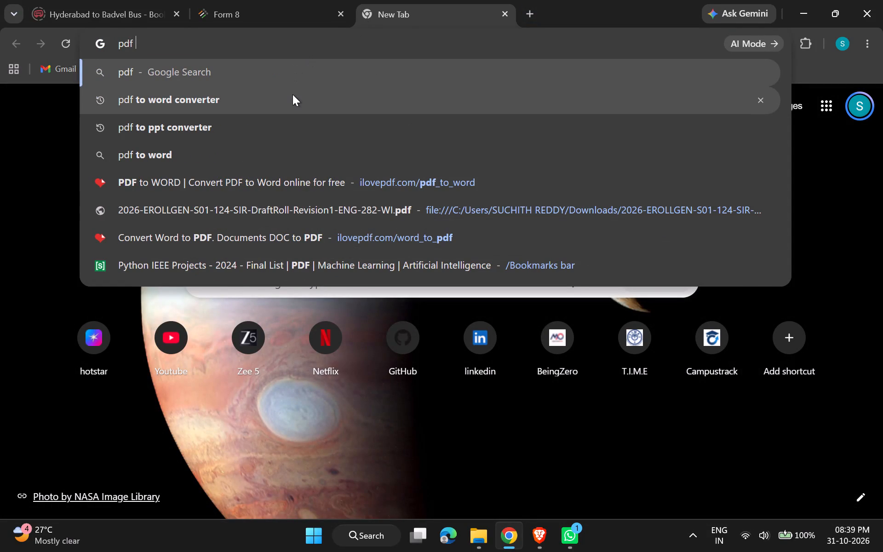
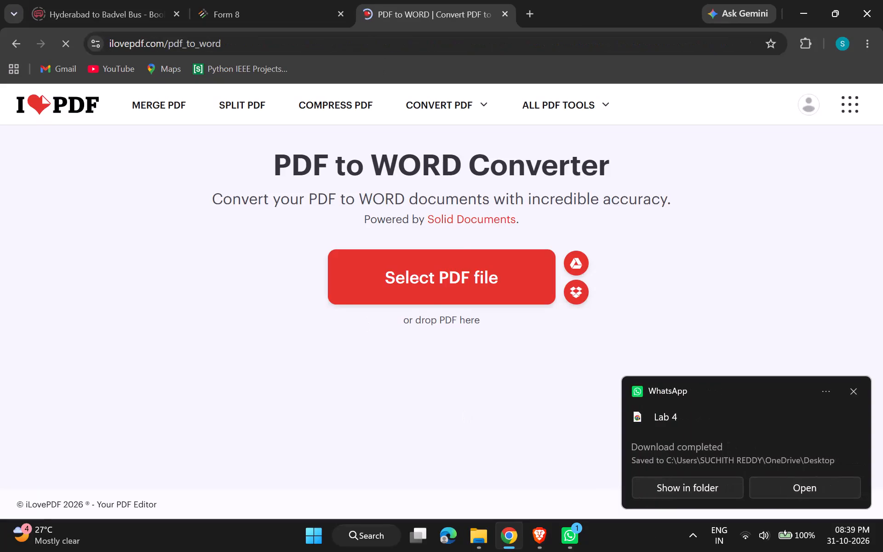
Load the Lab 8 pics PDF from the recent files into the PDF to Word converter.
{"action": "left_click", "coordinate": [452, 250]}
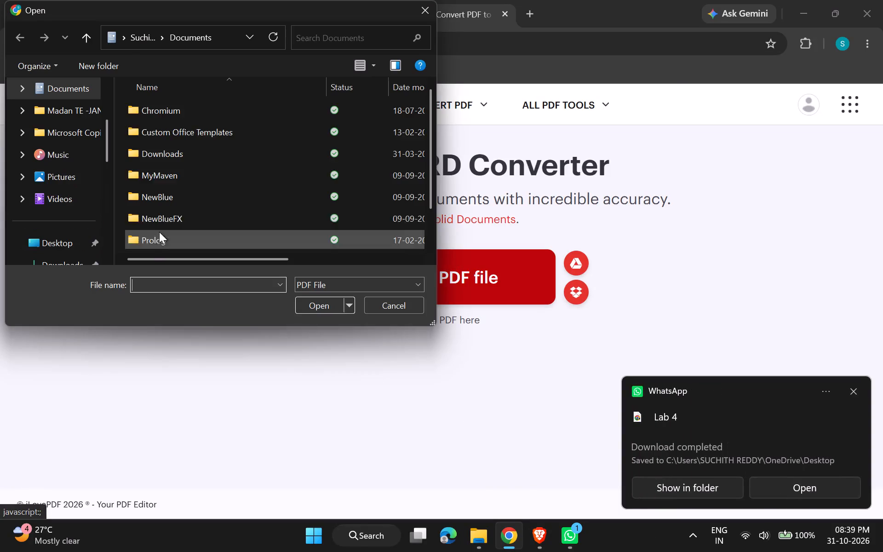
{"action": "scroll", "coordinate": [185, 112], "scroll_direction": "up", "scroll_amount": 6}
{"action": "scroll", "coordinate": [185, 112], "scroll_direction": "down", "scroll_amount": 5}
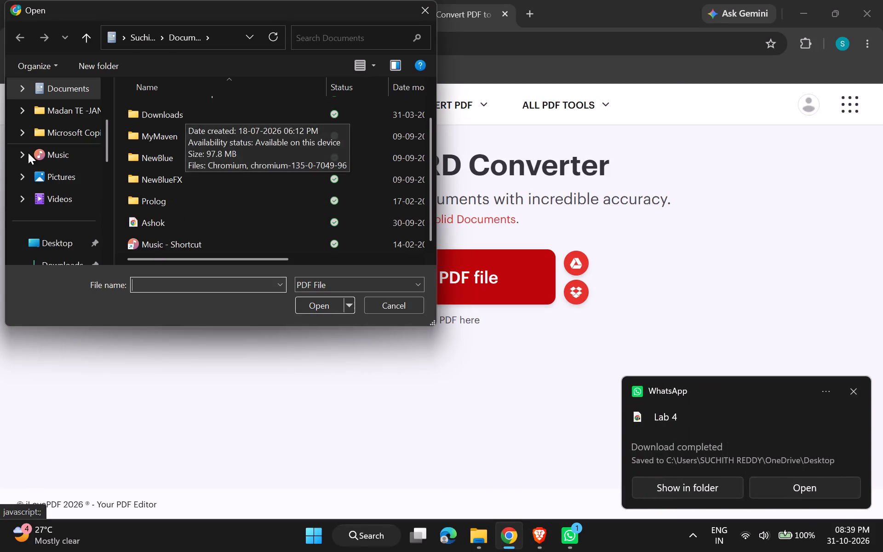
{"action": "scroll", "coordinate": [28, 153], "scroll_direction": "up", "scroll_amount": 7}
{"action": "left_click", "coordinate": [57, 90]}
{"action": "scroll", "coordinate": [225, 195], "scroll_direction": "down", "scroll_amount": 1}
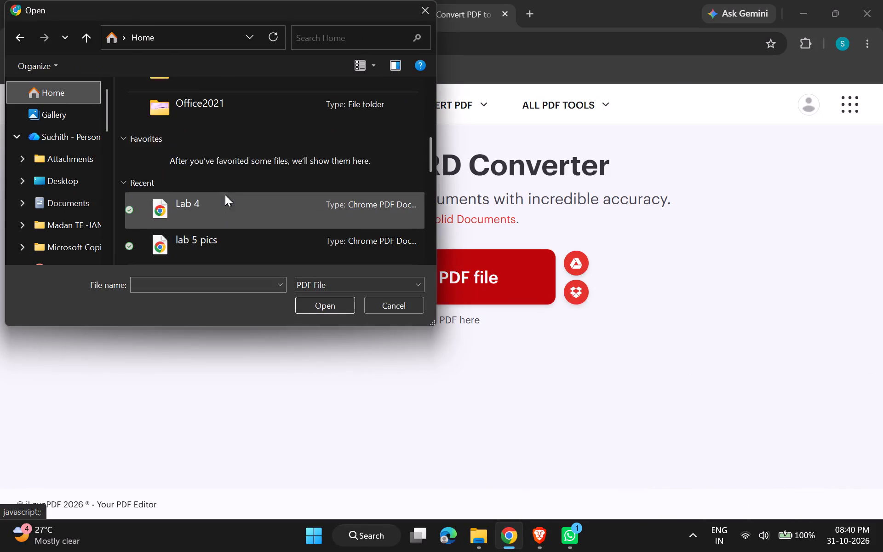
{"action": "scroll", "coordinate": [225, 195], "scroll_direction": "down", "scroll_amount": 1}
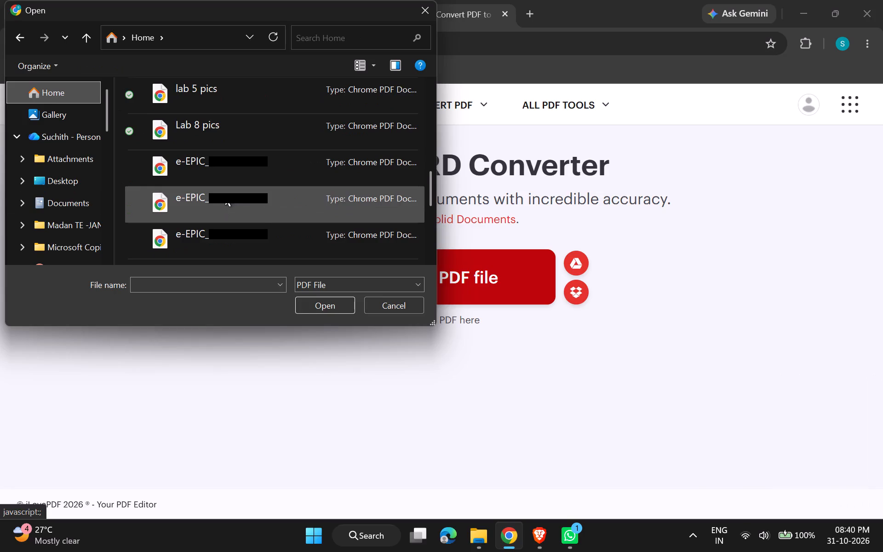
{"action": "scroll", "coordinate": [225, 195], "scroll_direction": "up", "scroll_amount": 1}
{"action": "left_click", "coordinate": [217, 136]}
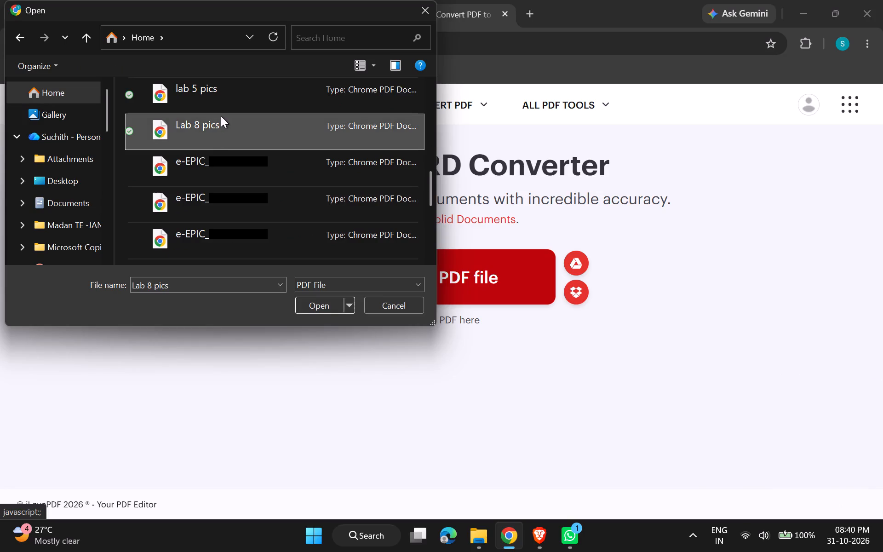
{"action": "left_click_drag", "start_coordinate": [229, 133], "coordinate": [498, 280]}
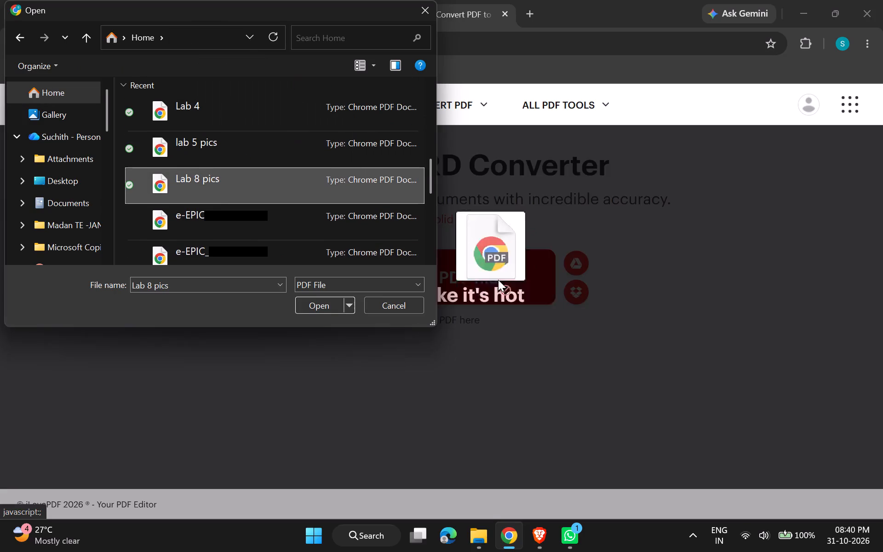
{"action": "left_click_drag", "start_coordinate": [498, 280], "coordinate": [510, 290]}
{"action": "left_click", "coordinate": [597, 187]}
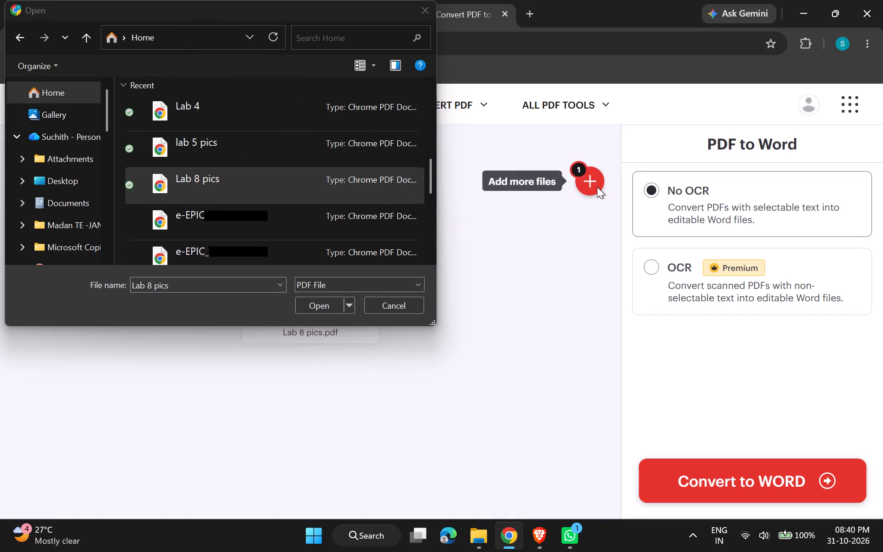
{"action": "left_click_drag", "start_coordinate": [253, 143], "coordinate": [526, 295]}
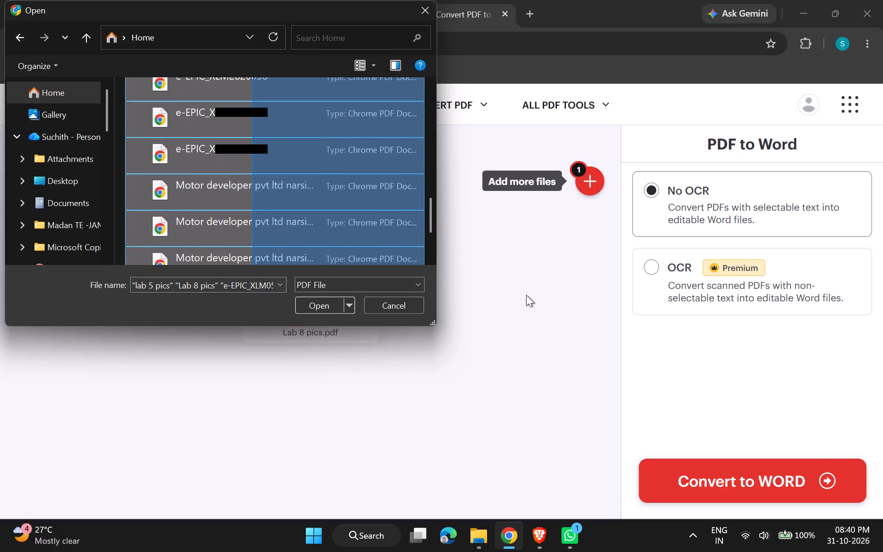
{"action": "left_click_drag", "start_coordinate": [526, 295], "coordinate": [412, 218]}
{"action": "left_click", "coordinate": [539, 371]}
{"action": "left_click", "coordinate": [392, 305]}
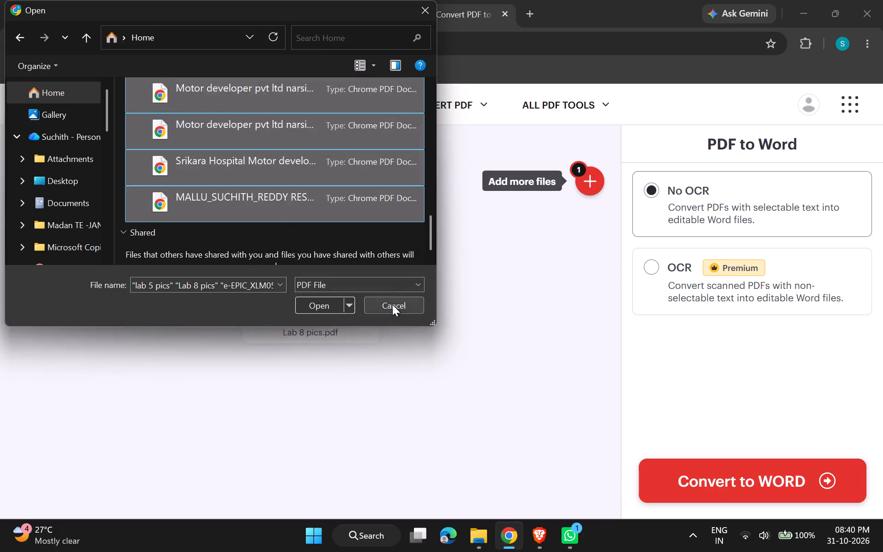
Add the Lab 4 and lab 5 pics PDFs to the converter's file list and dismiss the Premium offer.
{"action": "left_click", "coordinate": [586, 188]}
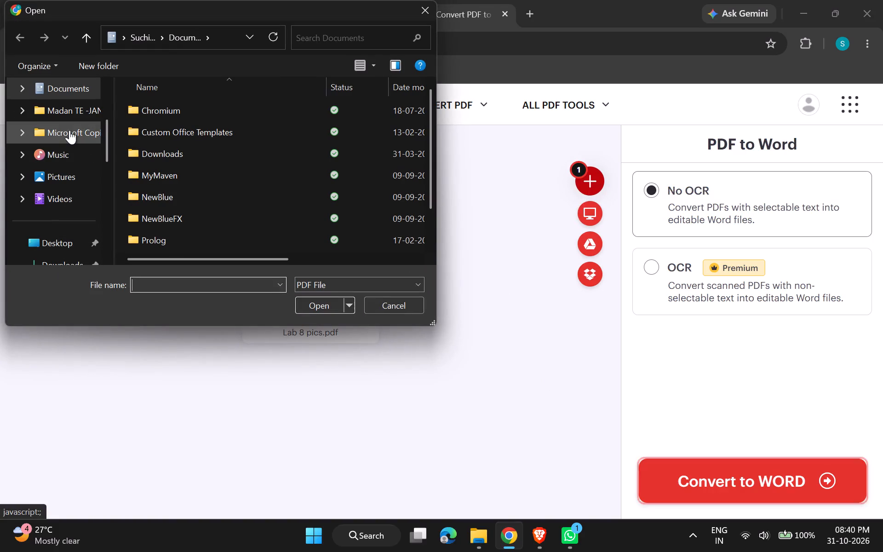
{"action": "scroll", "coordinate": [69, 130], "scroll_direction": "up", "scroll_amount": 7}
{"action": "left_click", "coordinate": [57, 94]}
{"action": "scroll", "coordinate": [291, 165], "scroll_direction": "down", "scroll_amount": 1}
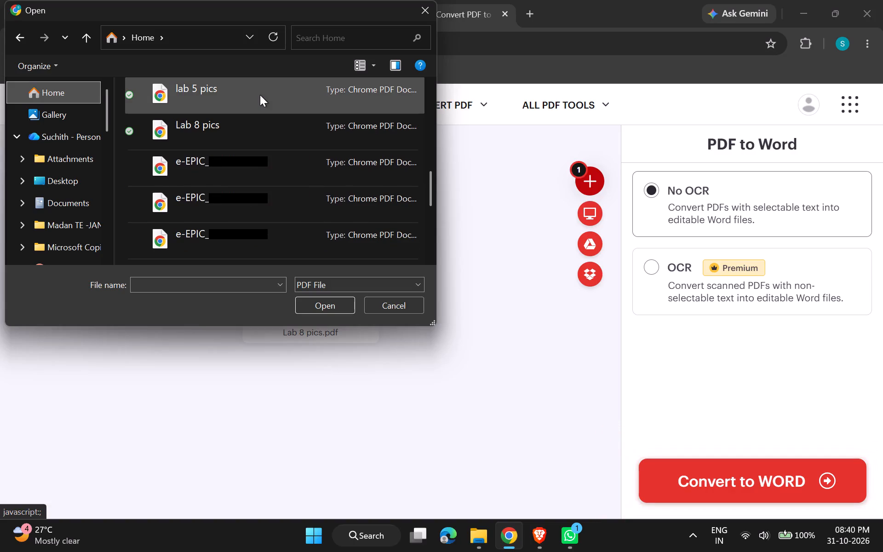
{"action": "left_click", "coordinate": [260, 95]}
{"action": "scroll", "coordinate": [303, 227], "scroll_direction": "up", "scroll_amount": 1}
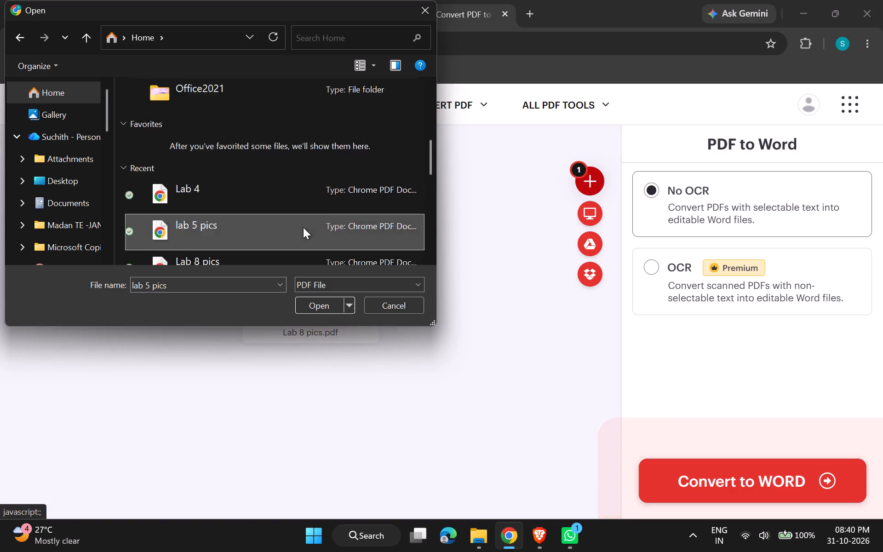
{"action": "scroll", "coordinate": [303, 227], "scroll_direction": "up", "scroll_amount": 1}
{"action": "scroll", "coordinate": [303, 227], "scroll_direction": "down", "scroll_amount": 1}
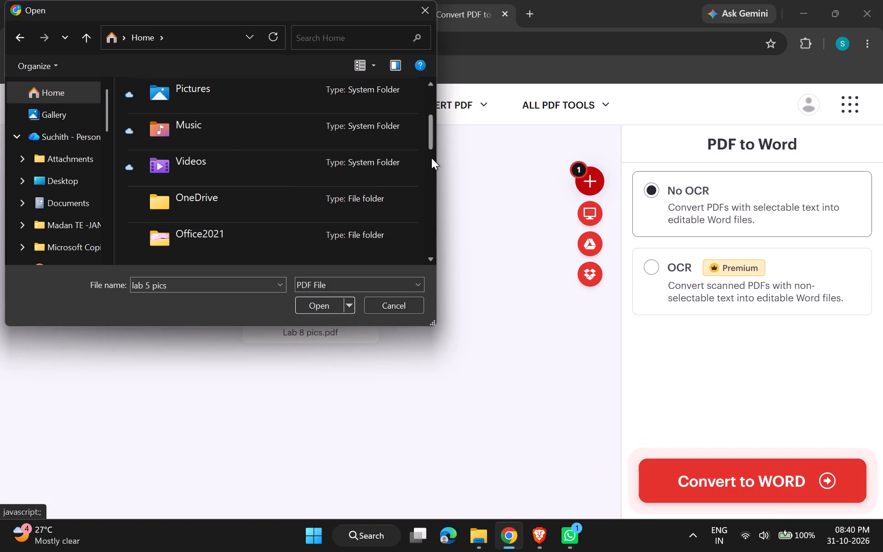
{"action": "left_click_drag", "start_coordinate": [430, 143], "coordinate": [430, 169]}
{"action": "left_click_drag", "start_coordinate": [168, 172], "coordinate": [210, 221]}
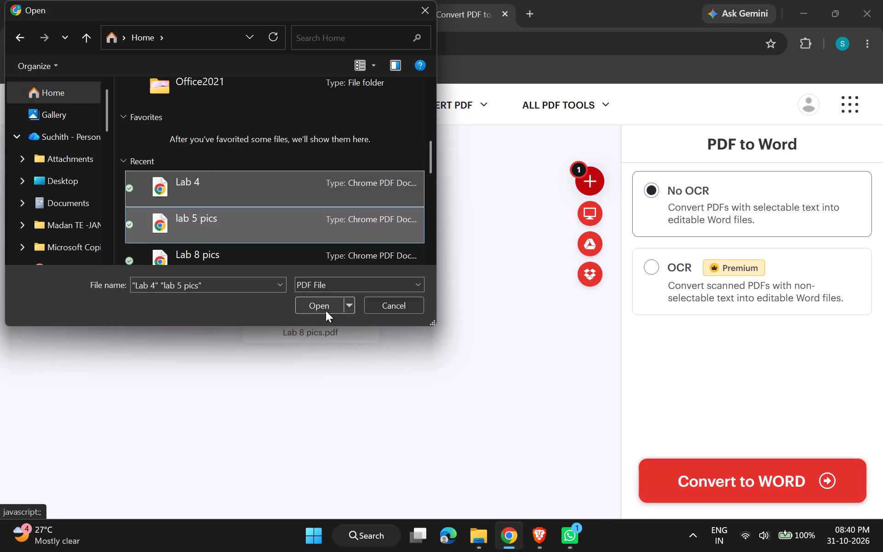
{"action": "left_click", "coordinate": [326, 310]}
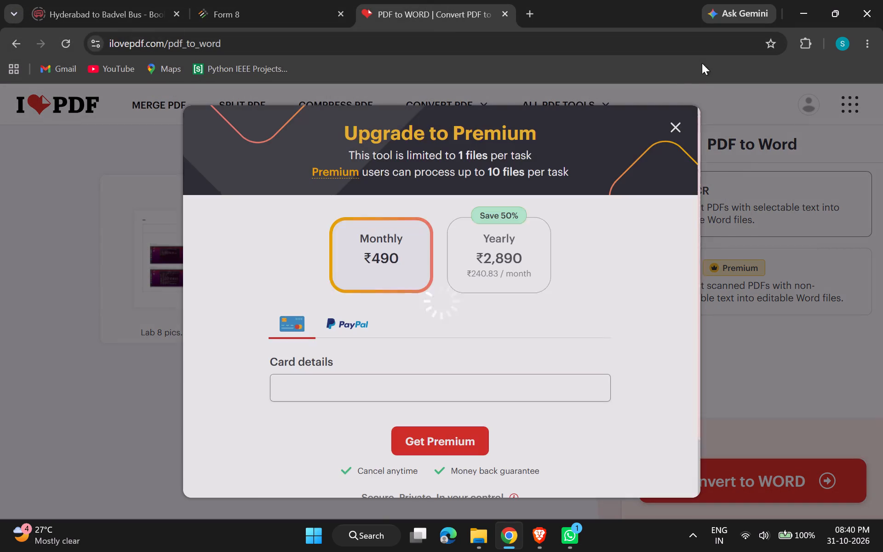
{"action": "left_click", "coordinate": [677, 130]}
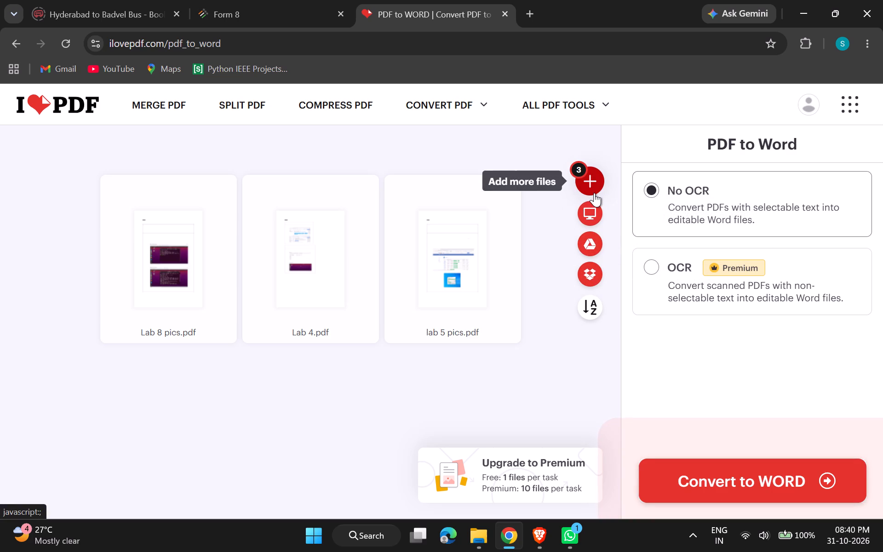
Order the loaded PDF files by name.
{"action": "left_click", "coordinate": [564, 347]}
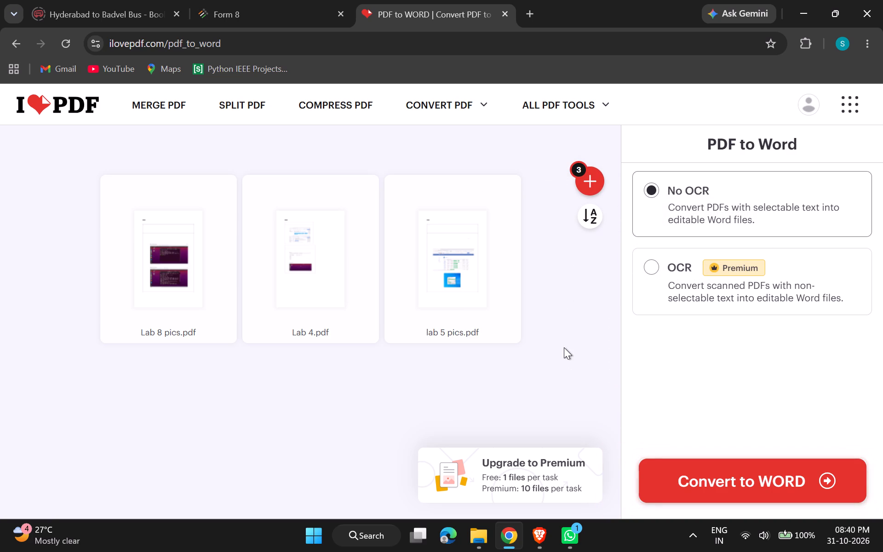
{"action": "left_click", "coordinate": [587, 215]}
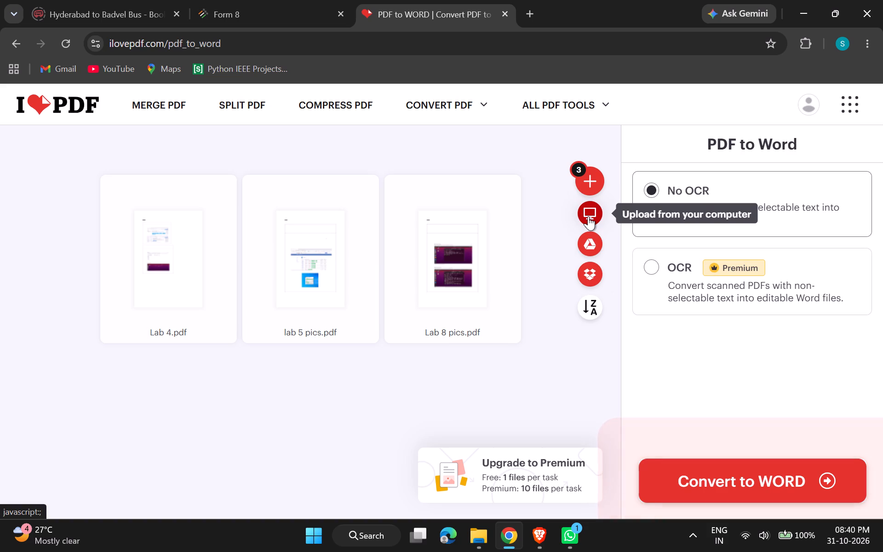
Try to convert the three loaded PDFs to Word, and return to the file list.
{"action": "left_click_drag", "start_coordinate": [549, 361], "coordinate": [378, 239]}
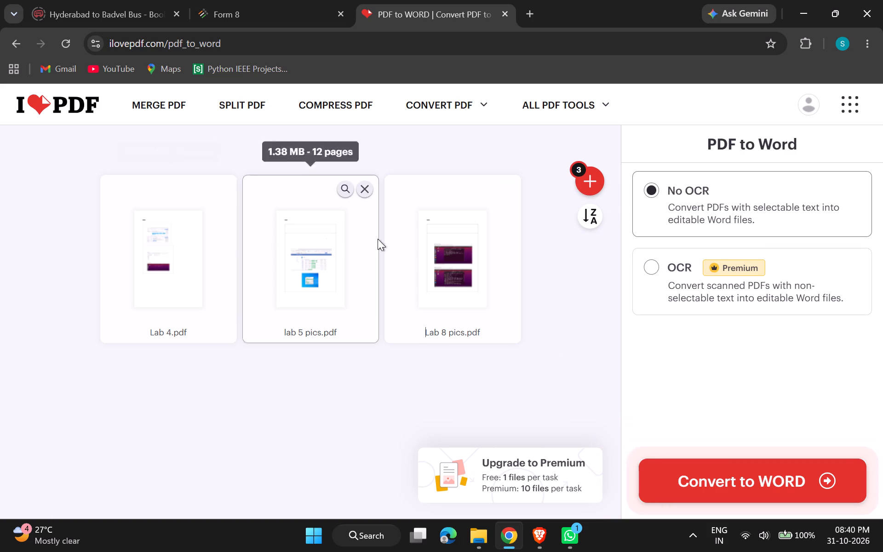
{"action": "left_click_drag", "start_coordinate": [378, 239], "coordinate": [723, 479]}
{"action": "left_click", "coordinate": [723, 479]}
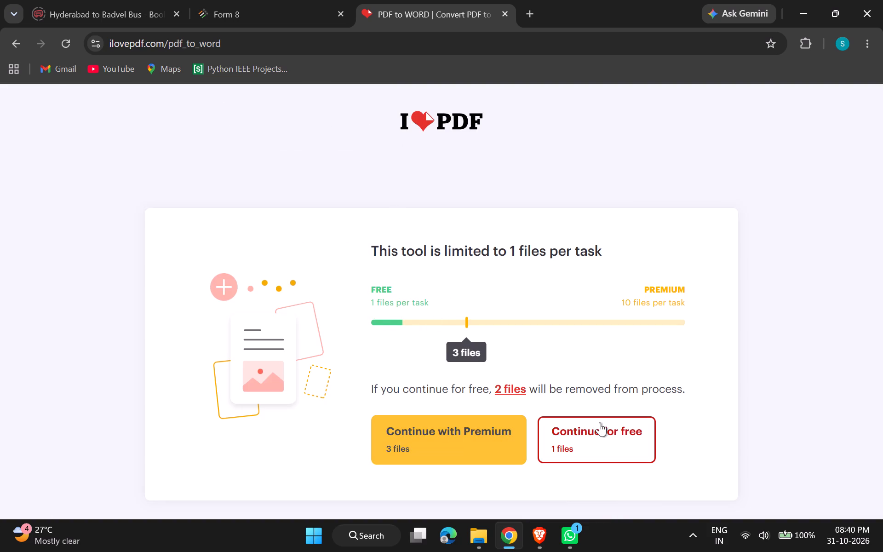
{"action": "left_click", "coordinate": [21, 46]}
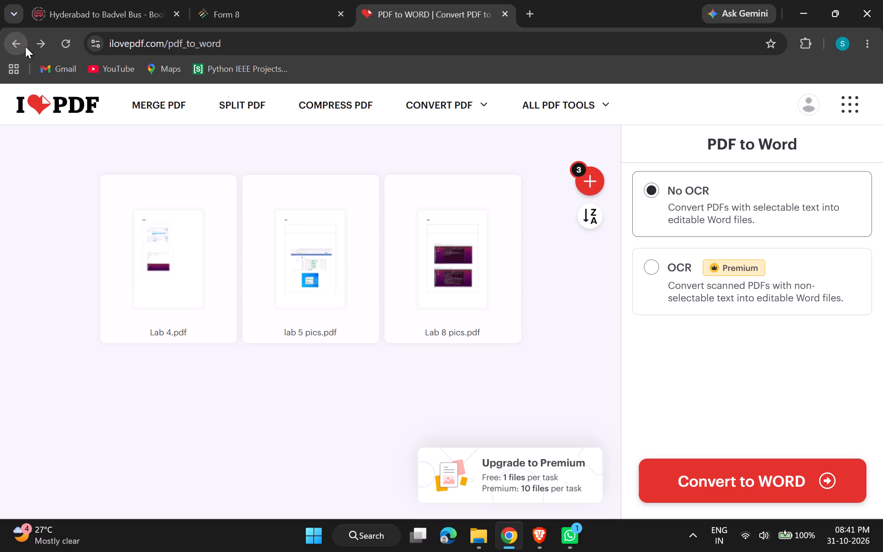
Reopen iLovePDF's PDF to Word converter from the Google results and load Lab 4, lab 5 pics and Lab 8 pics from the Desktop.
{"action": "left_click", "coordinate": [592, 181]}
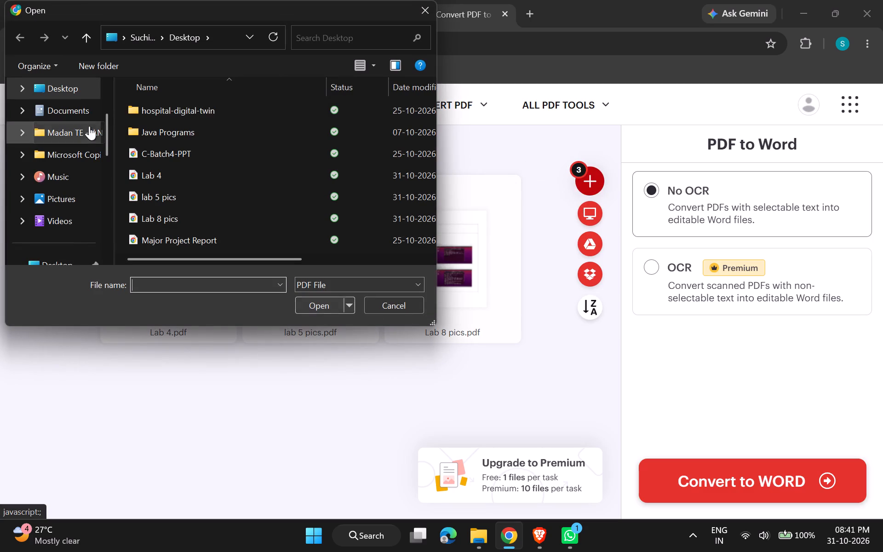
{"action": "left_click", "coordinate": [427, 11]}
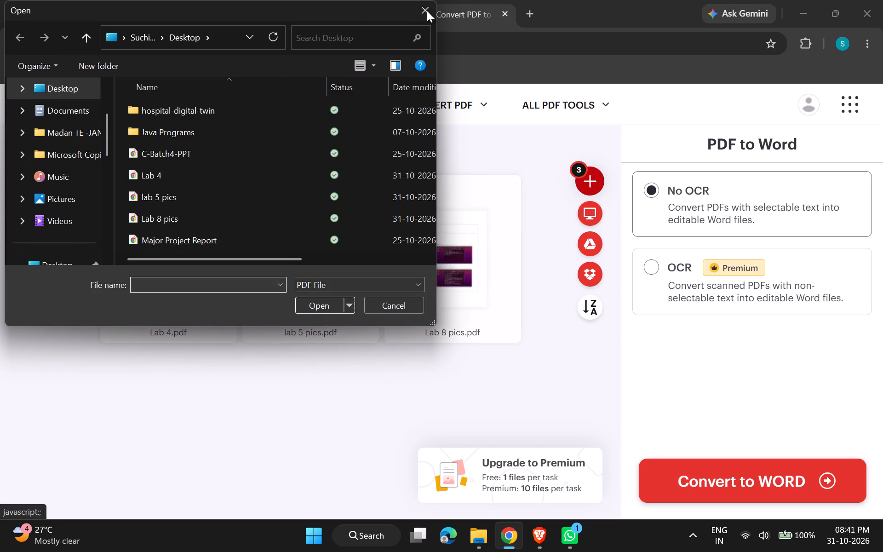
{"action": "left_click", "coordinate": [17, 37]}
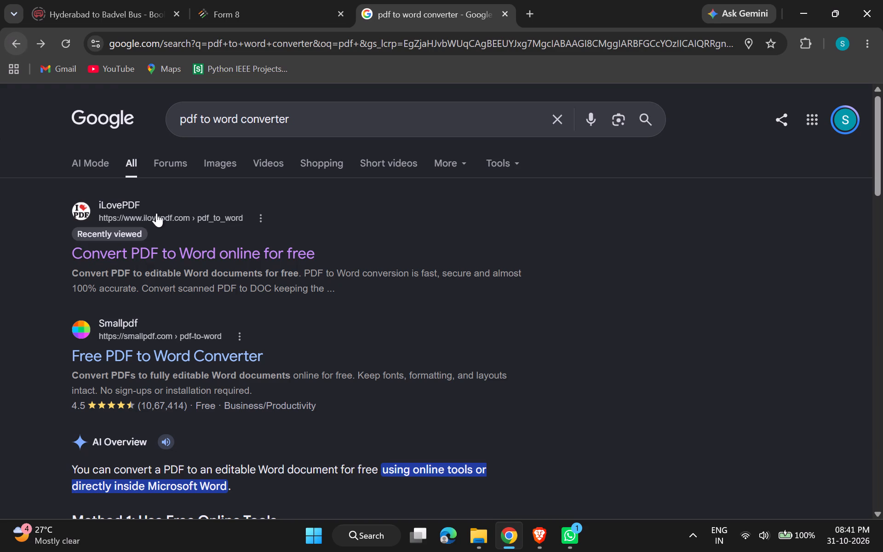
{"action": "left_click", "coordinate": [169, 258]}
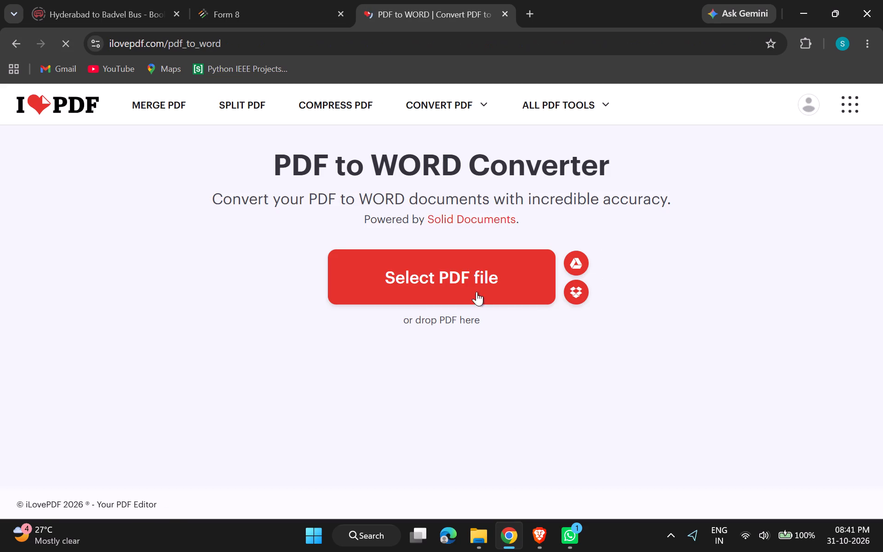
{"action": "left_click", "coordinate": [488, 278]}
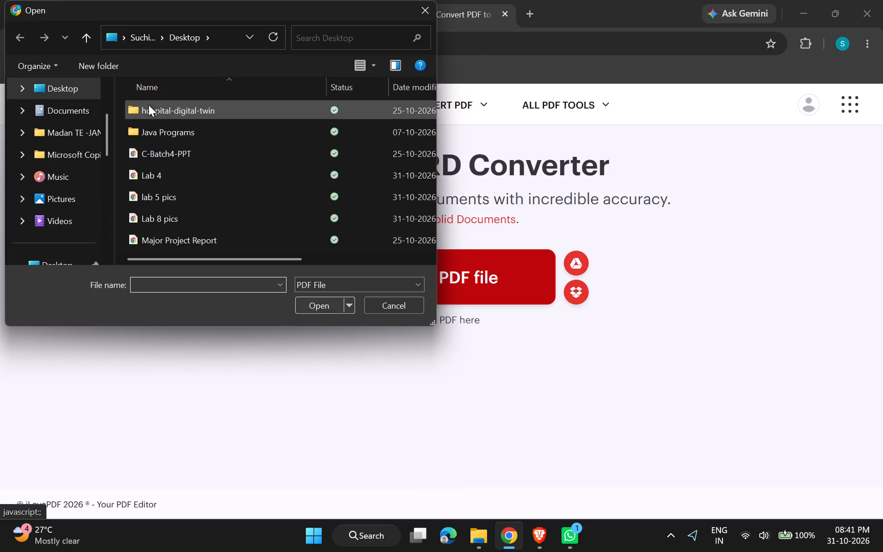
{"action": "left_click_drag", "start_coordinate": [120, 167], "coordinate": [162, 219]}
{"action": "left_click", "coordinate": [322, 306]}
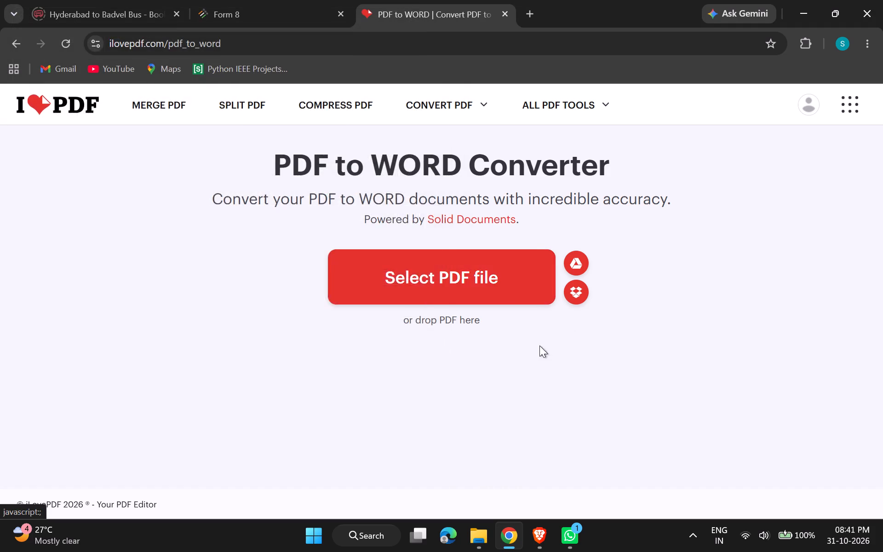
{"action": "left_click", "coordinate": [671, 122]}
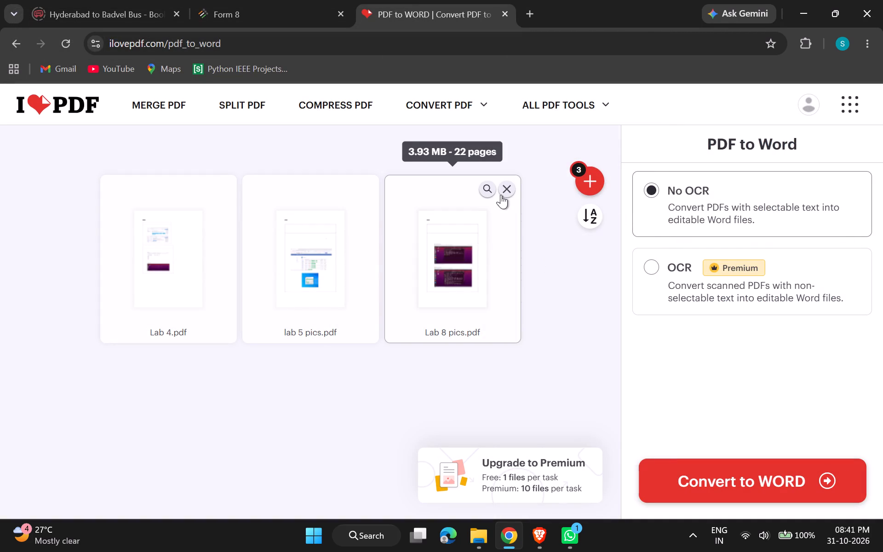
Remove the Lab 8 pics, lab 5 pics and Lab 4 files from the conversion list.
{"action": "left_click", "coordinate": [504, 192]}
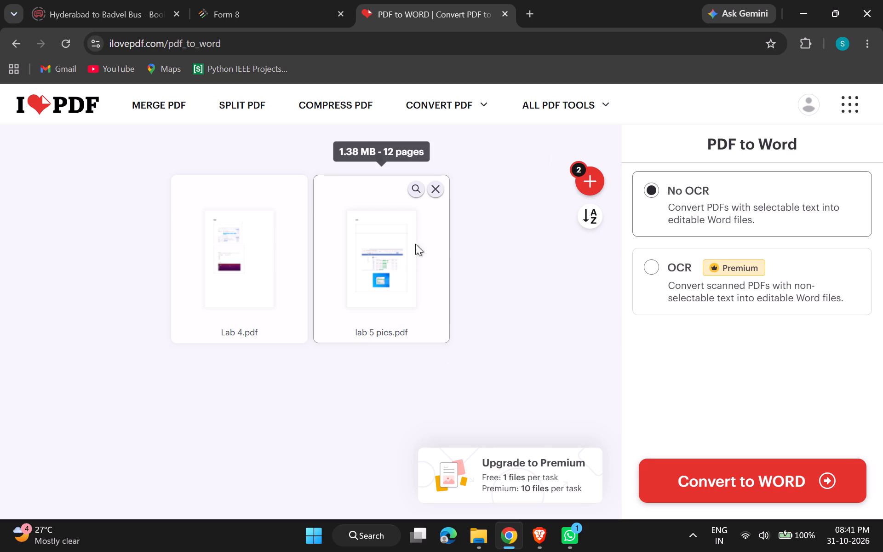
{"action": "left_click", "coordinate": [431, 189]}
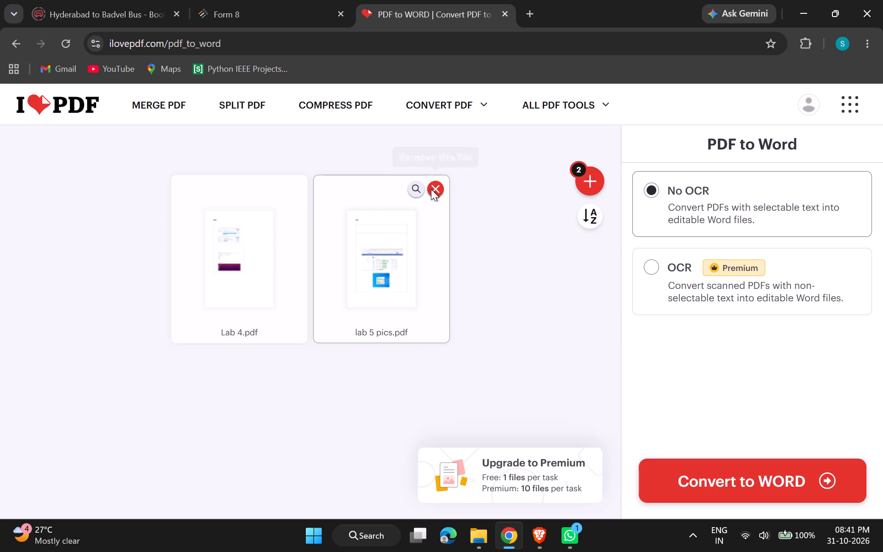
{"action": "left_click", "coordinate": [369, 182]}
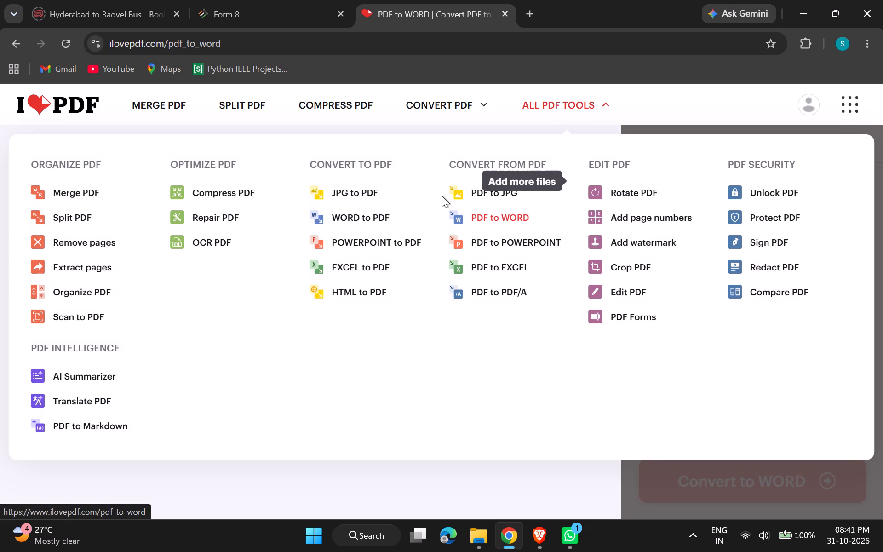
Merge the Desktop files Lab 4, lab 5 pics and Lab 8 pics into one PDF with the Merge PDF tool.
{"action": "left_click", "coordinate": [72, 187]}
{"action": "left_click", "coordinate": [438, 260]}
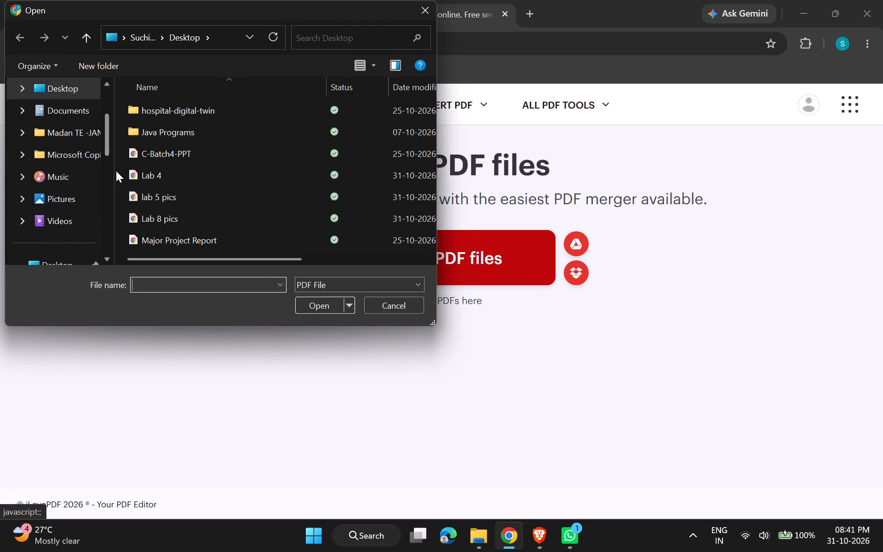
{"action": "left_click_drag", "start_coordinate": [124, 171], "coordinate": [139, 223]}
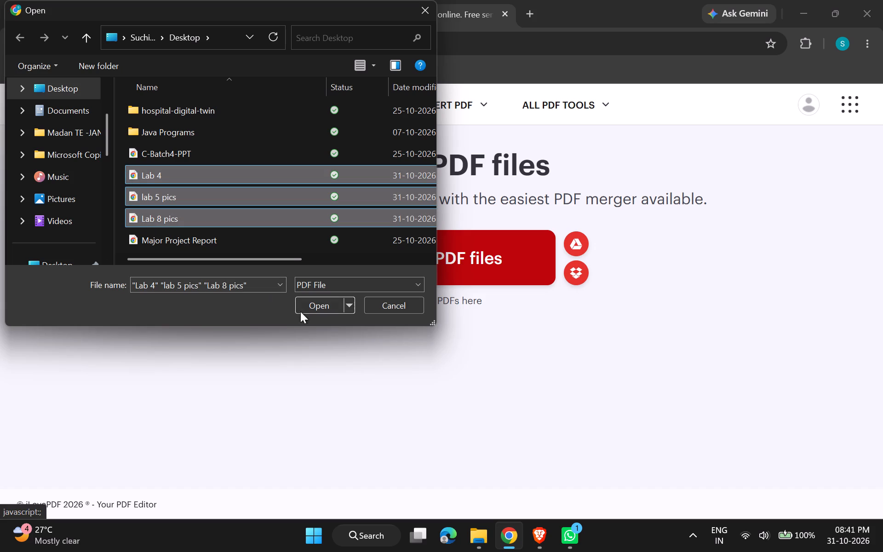
{"action": "left_click", "coordinate": [318, 301]}
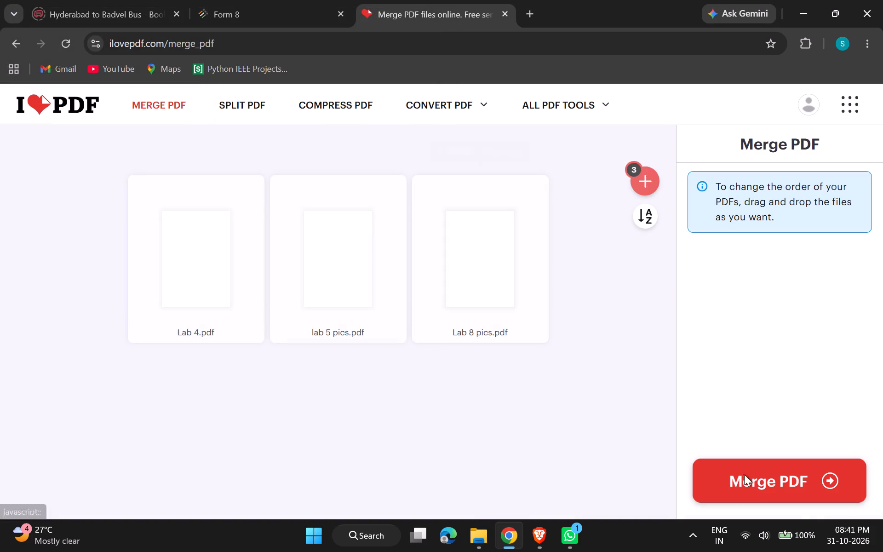
{"action": "left_click", "coordinate": [757, 482]}
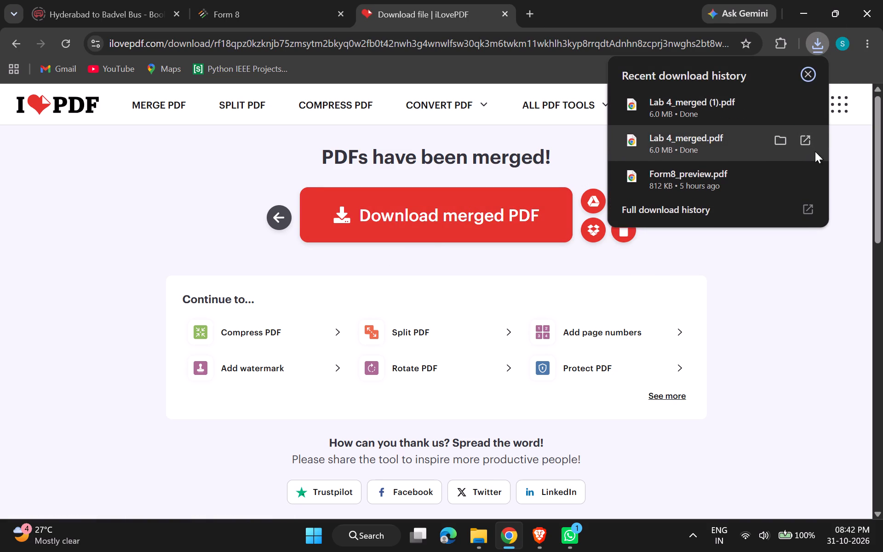
{"action": "left_click", "coordinate": [770, 282]}
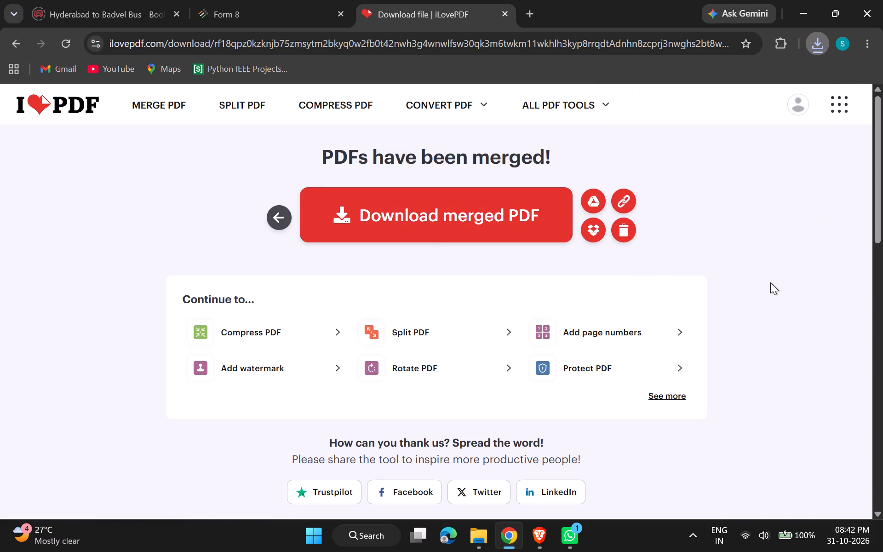
In a new tab, search Google for "word to pdf" and go through iLovePDF's result to its PDF to Word converter.
{"action": "left_click", "coordinate": [525, 6]}
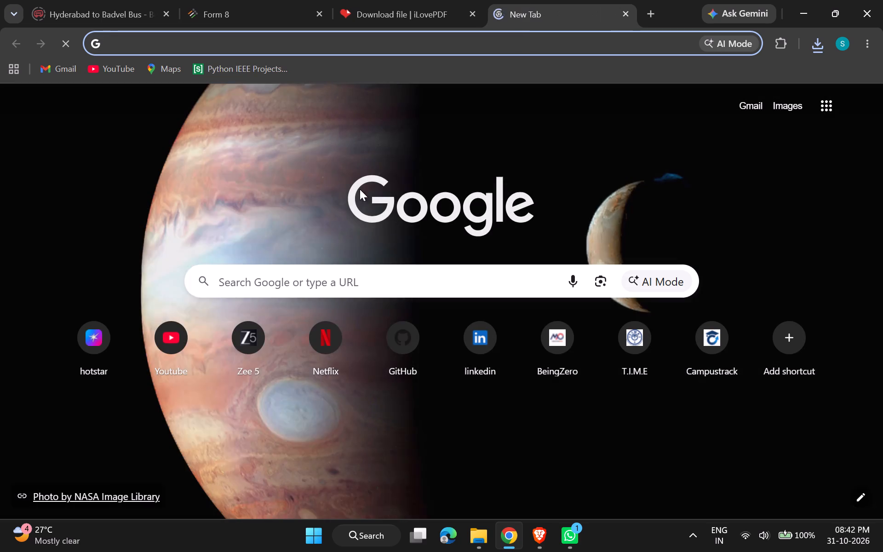
{"action": "left_click", "coordinate": [376, 283]}
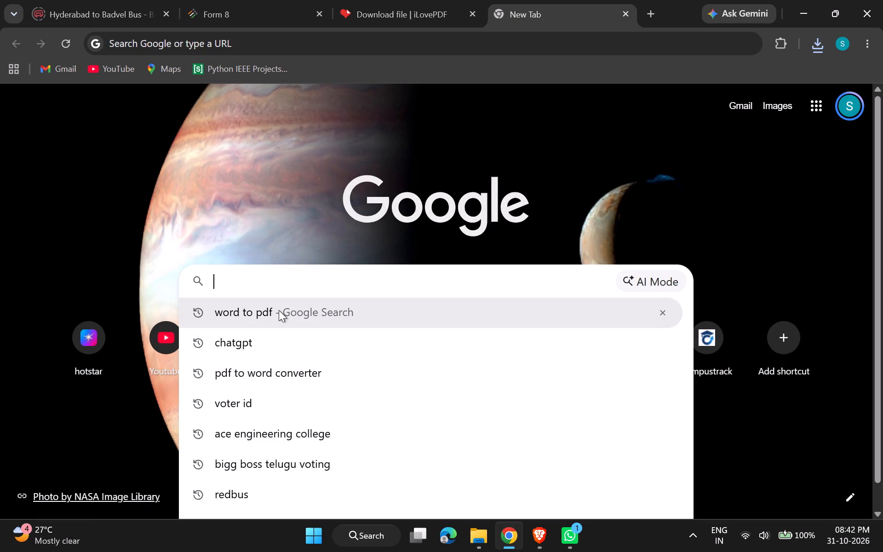
{"action": "left_click", "coordinate": [279, 310]}
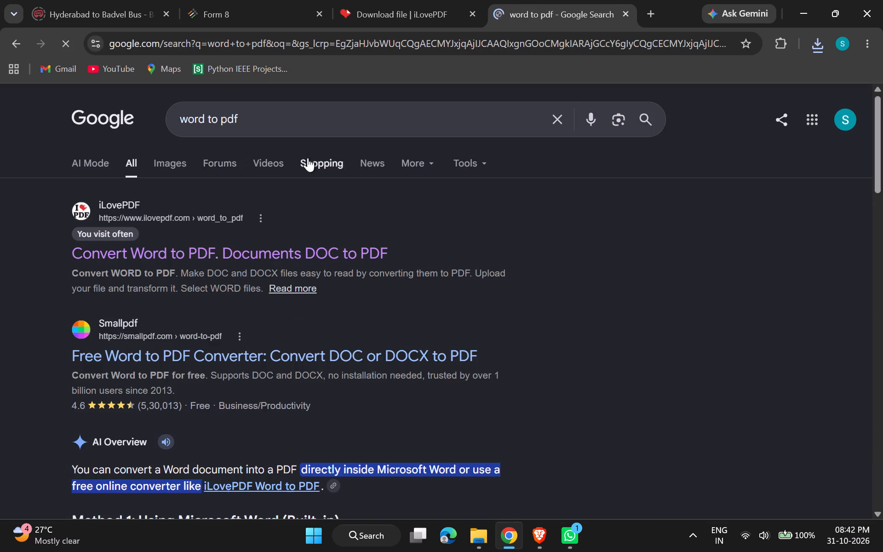
{"action": "left_click", "coordinate": [232, 253]}
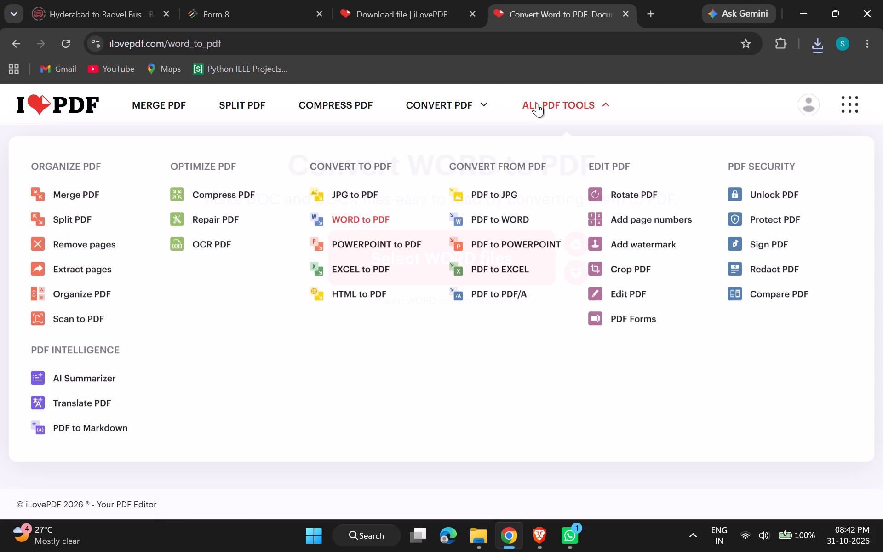
{"action": "left_click", "coordinate": [493, 211]}
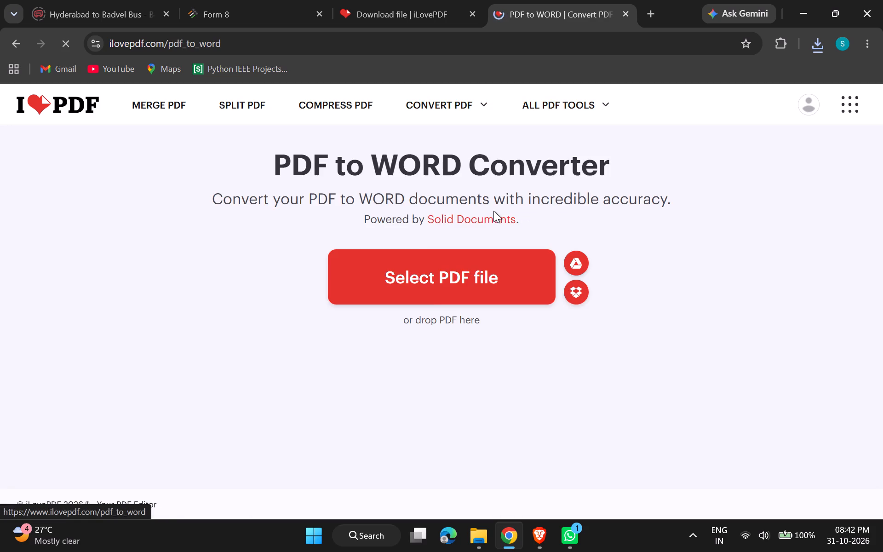
Load the Lab 4_merged PDF from the Downloads folder into the PDF to Word converter.
{"action": "left_click", "coordinate": [437, 290]}
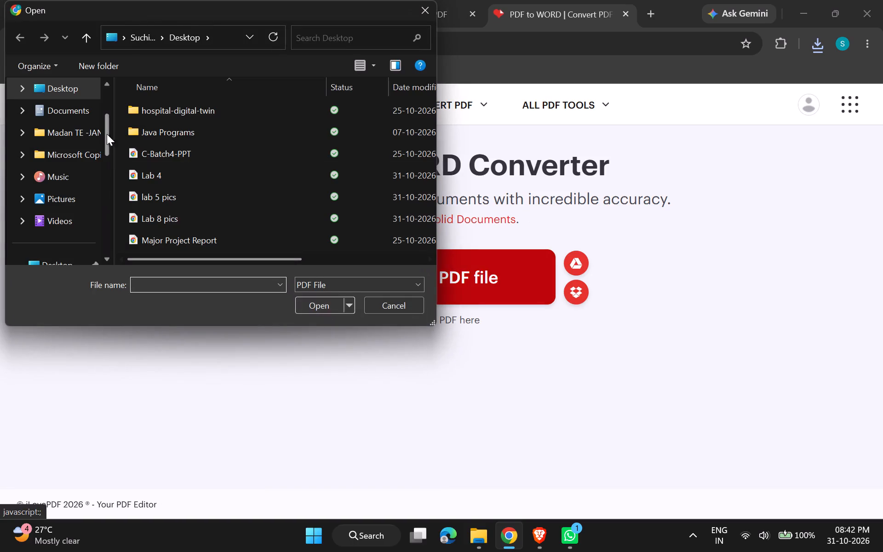
{"action": "scroll", "coordinate": [8, 198], "scroll_direction": "up", "scroll_amount": 7}
{"action": "left_click", "coordinate": [67, 103]}
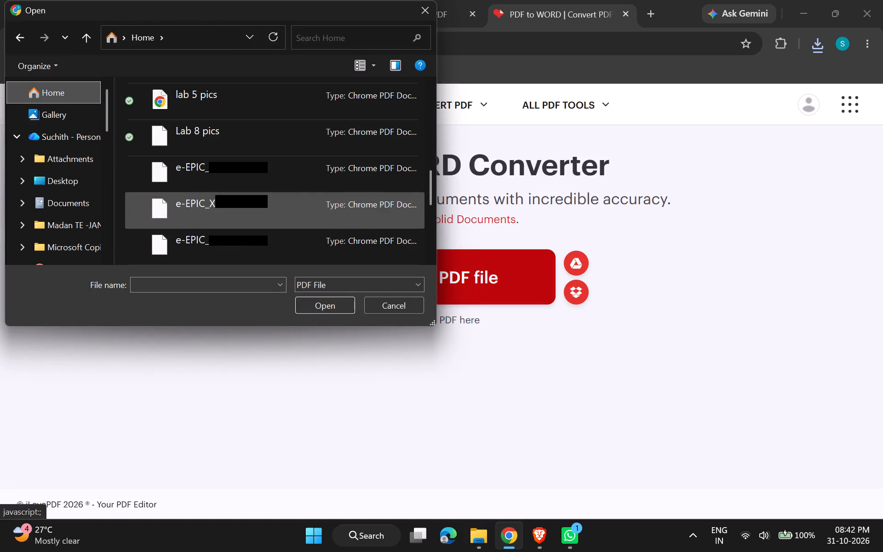
{"action": "scroll", "coordinate": [40, 197], "scroll_direction": "down", "scroll_amount": 1}
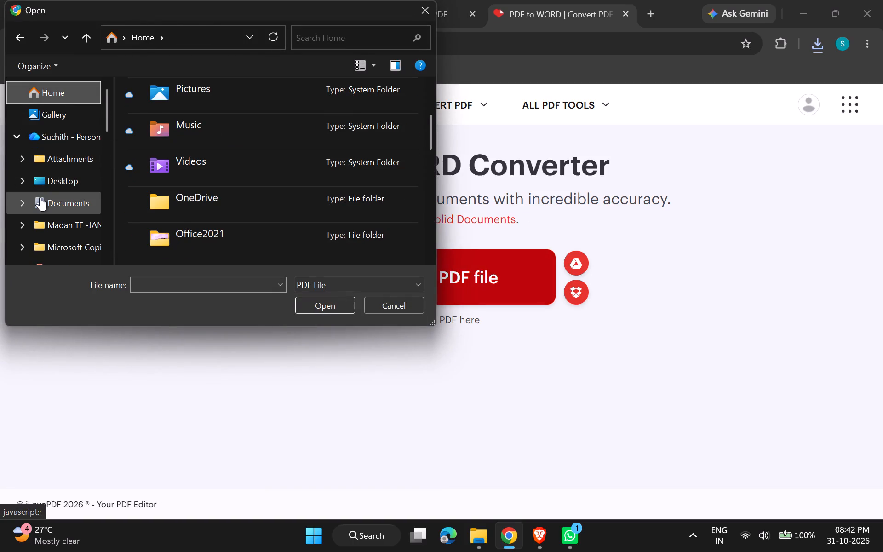
{"action": "scroll", "coordinate": [40, 197], "scroll_direction": "down", "scroll_amount": 1}
{"action": "left_click", "coordinate": [60, 232]}
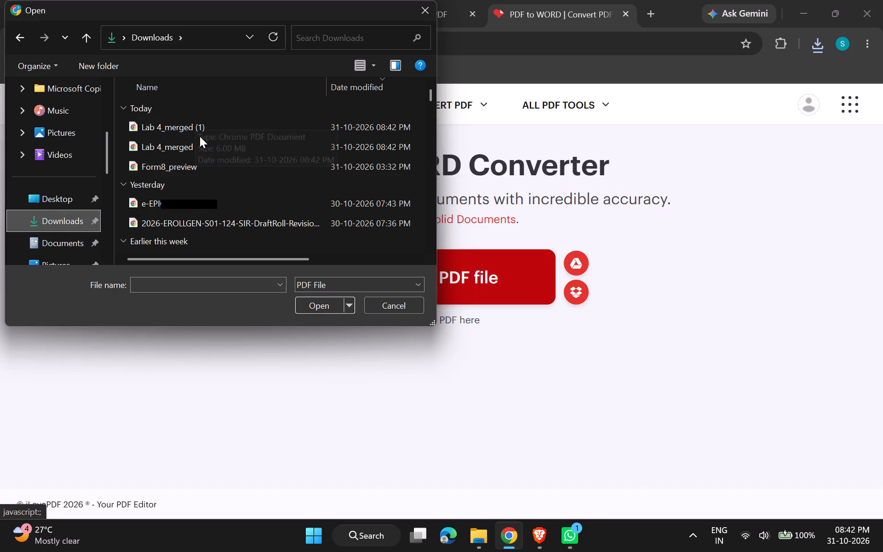
{"action": "left_click", "coordinate": [203, 143]}
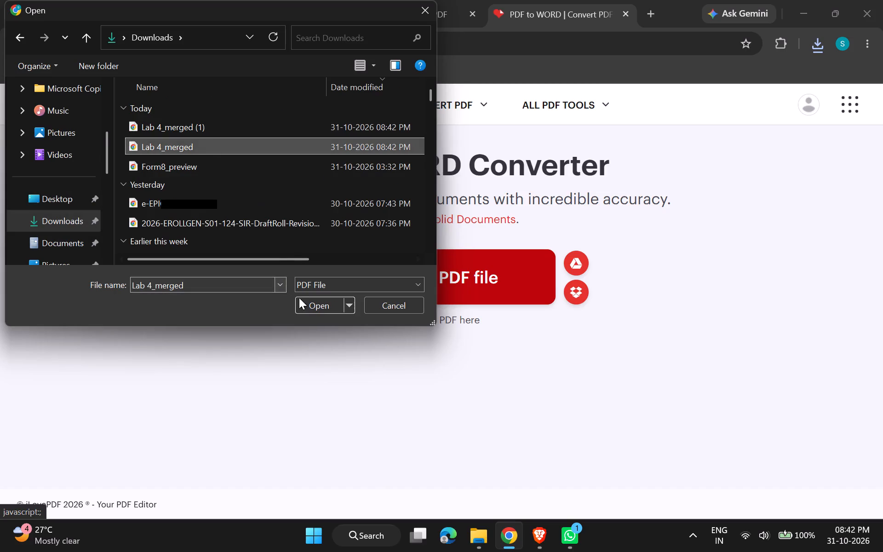
{"action": "left_click", "coordinate": [308, 305]}
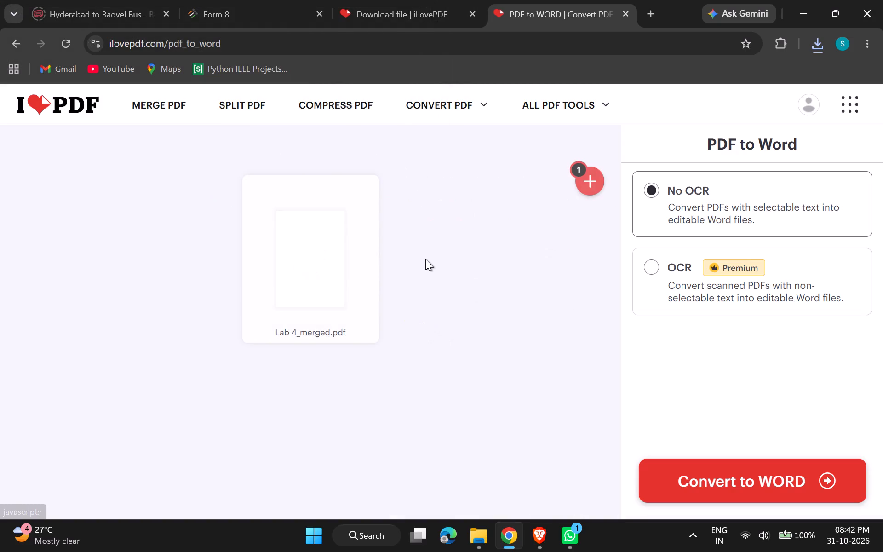
Convert Lab 4_merged to Word without OCR and download the resulting document.
{"action": "left_click", "coordinate": [728, 486]}
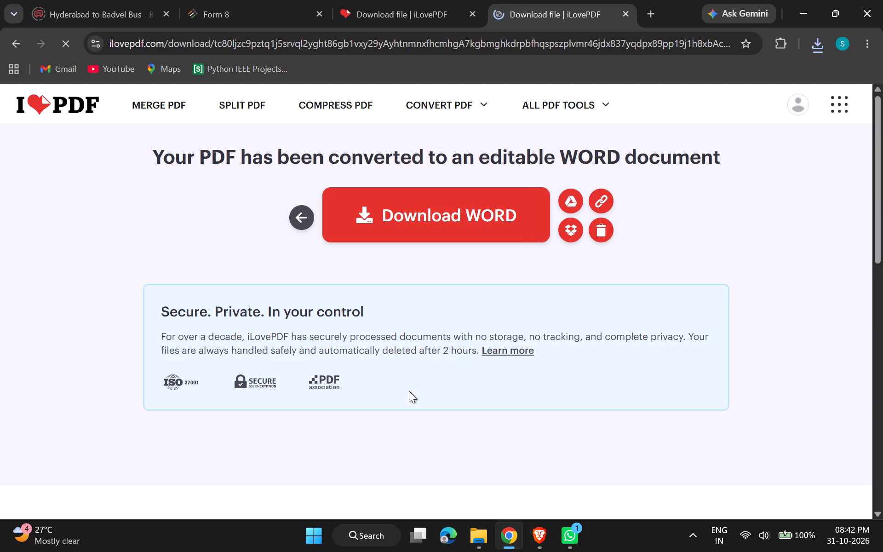
{"action": "left_click", "coordinate": [458, 215]}
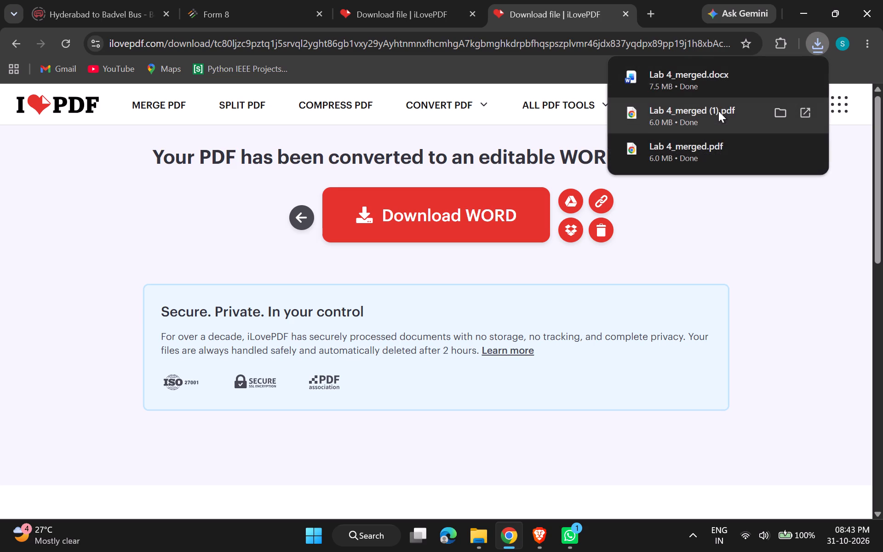
Open the downloaded Lab 4_merged.docx in Word and enable editing.
{"action": "double_click", "coordinate": [698, 89]}
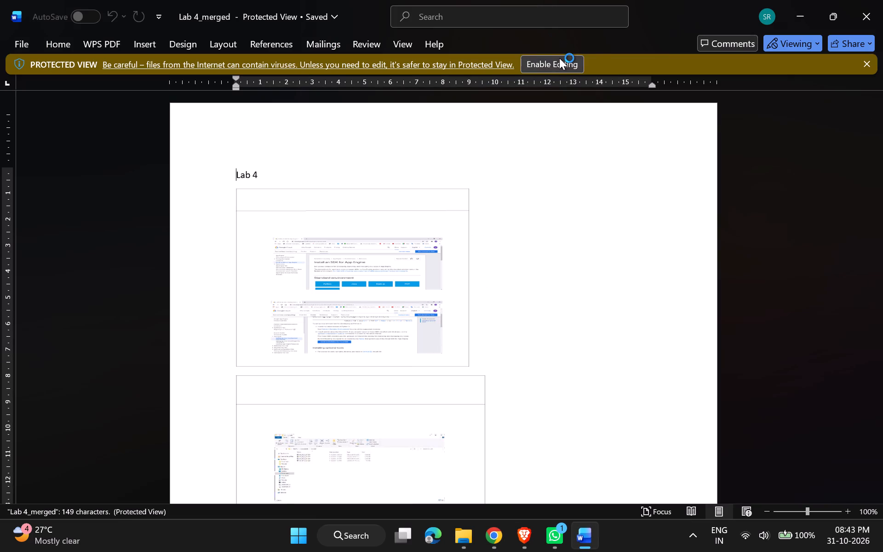
{"action": "left_click", "coordinate": [559, 58]}
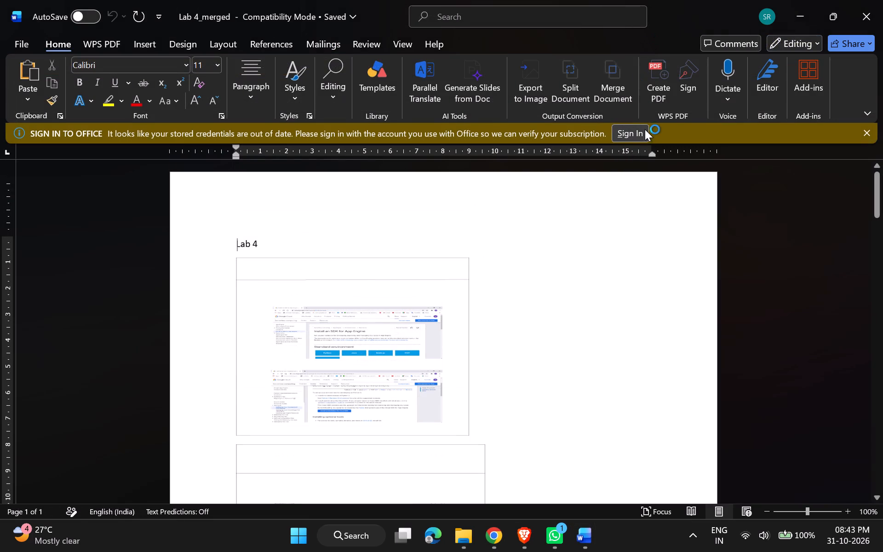
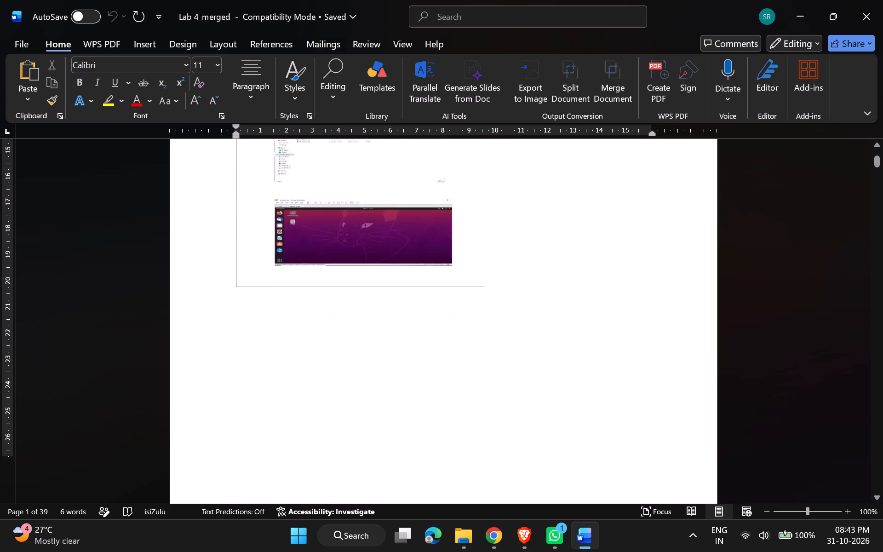
Shrink the Google Cloud SDK installation instructions screenshot on page 2 slightly, scaling it from its lower-right corner.
{"action": "scroll", "coordinate": [384, 305], "scroll_direction": "down", "scroll_amount": 2}
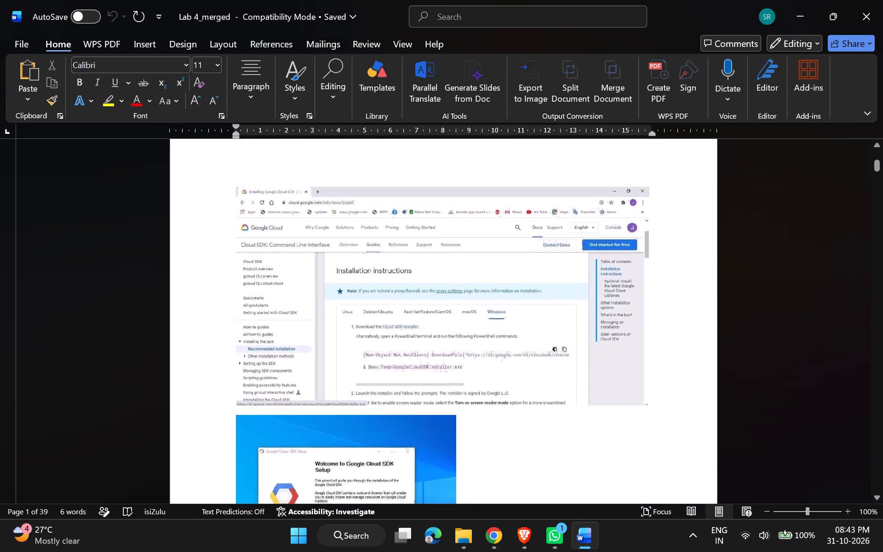
{"action": "left_click", "coordinate": [457, 326]}
{"action": "left_click_drag", "start_coordinate": [652, 409], "coordinate": [642, 404]}
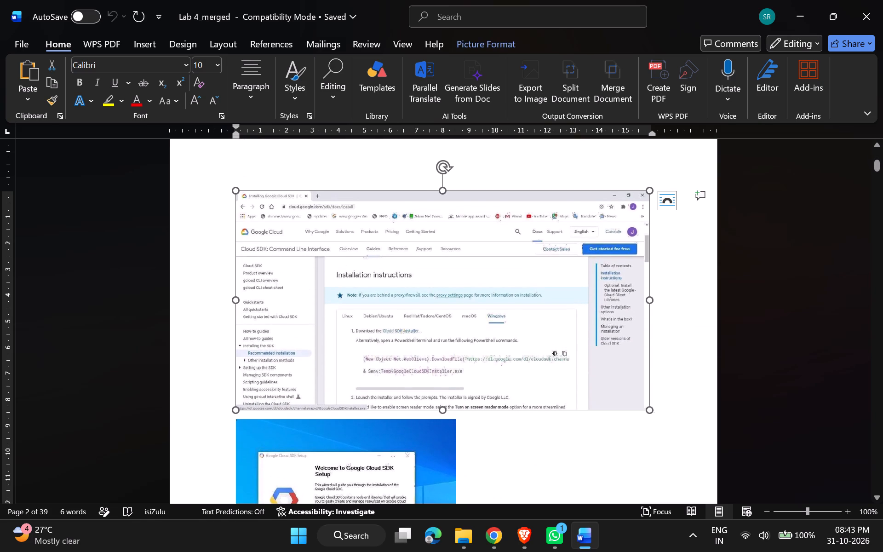
Shrink the Google Cloud SDK installation instructions screenshot on page 2 to about 11 cm wide.
{"action": "left_click_drag", "start_coordinate": [642, 404], "coordinate": [530, 339]}
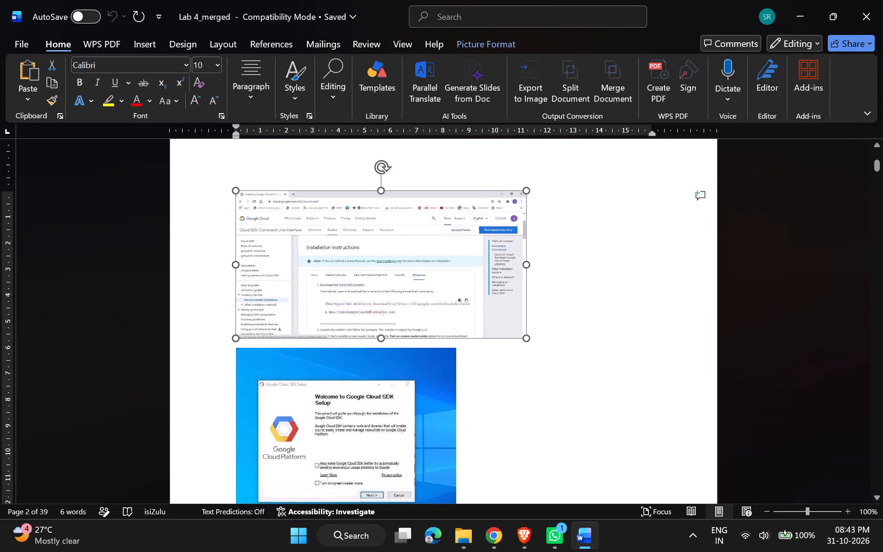
{"action": "left_click_drag", "start_coordinate": [530, 339], "coordinate": [519, 331]}
Resize the framed cloudsim picture under the Lab 5 heading from its corners to about 14 cm wide, inset from the page margin.
{"action": "scroll", "coordinate": [519, 331], "scroll_direction": "down", "scroll_amount": 3}
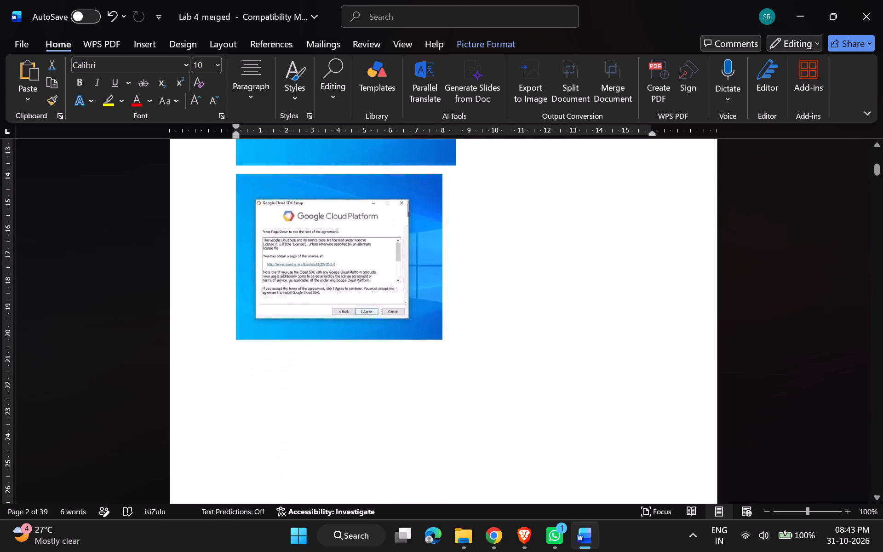
{"action": "scroll", "coordinate": [519, 331], "scroll_direction": "down", "scroll_amount": 5}
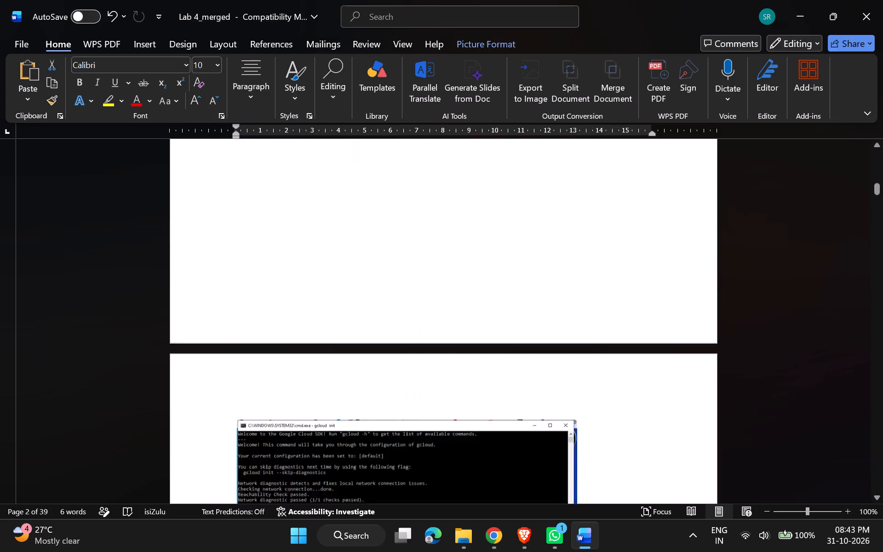
{"action": "scroll", "coordinate": [519, 331], "scroll_direction": "down", "scroll_amount": 1}
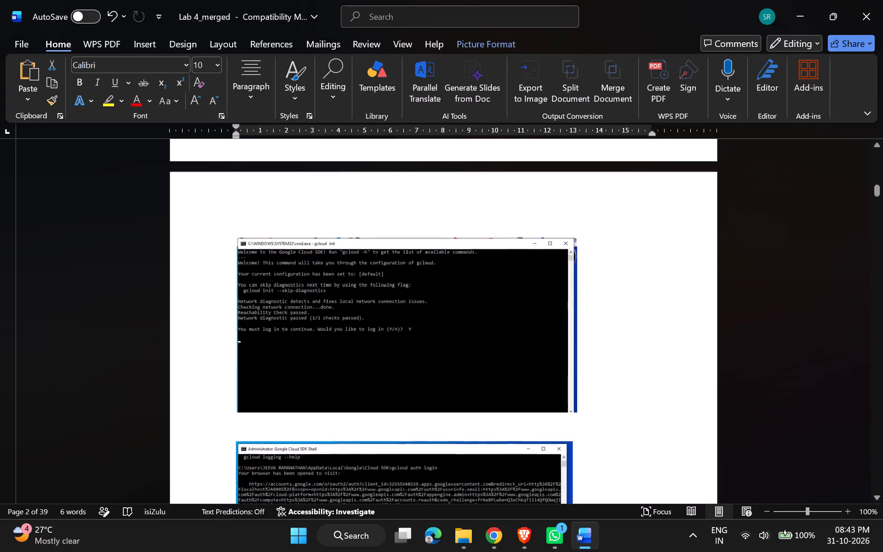
{"action": "scroll", "coordinate": [519, 331], "scroll_direction": "down", "scroll_amount": 1}
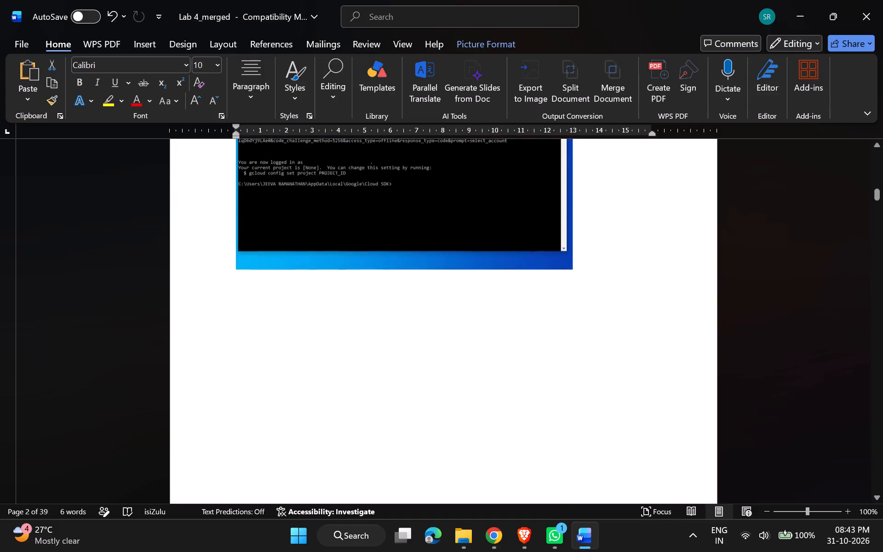
{"action": "scroll", "coordinate": [519, 331], "scroll_direction": "down", "scroll_amount": 1}
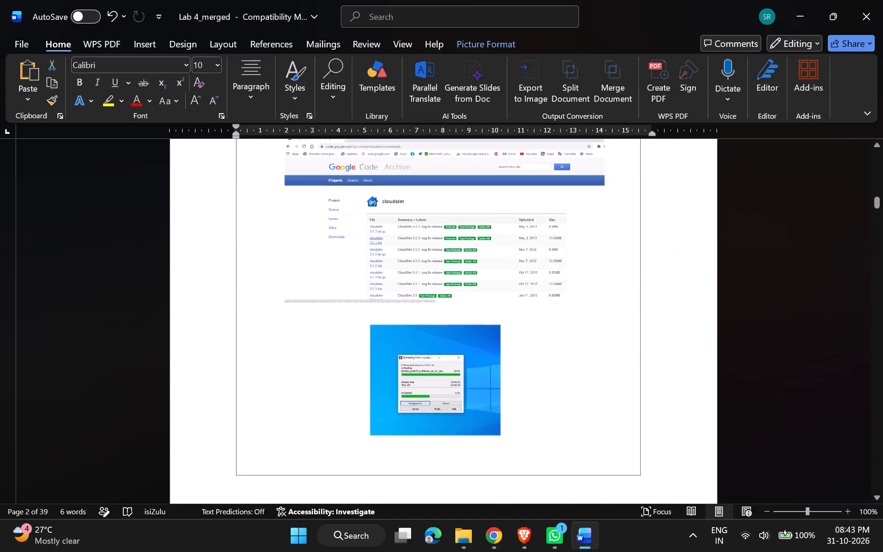
{"action": "left_click", "coordinate": [346, 253]}
{"action": "scroll", "coordinate": [346, 253], "scroll_direction": "up", "scroll_amount": 1}
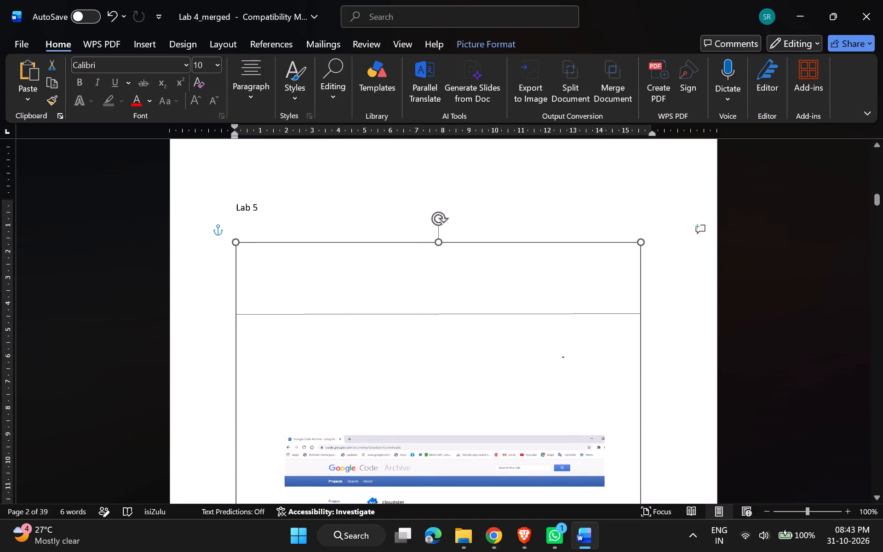
{"action": "left_click_drag", "start_coordinate": [235, 239], "coordinate": [264, 271]}
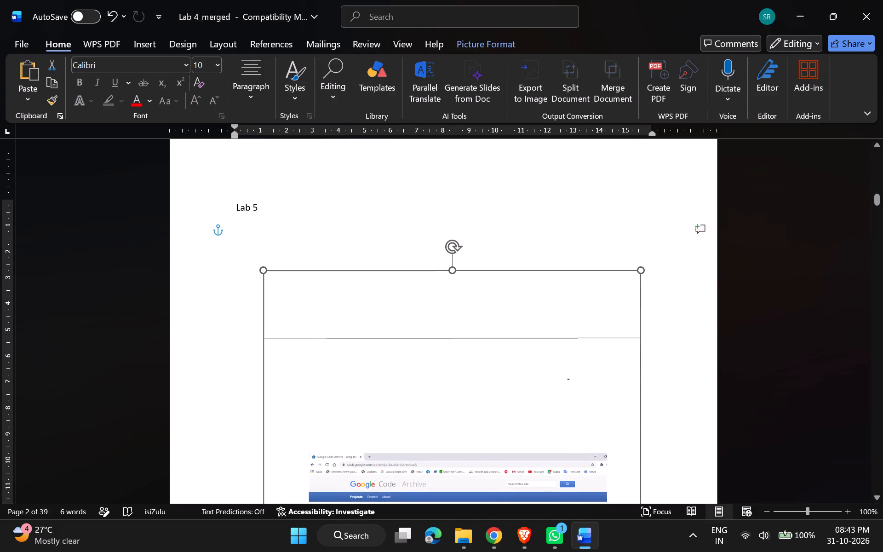
{"action": "left_click_drag", "start_coordinate": [264, 271], "coordinate": [260, 269]}
{"action": "scroll", "coordinate": [260, 269], "scroll_direction": "down", "scroll_amount": 1}
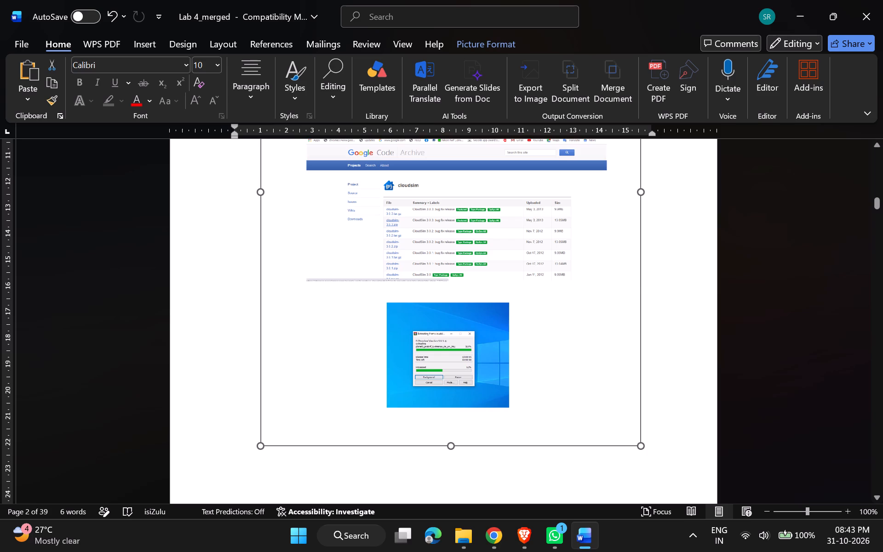
{"action": "left_click_drag", "start_coordinate": [644, 449], "coordinate": [535, 385]}
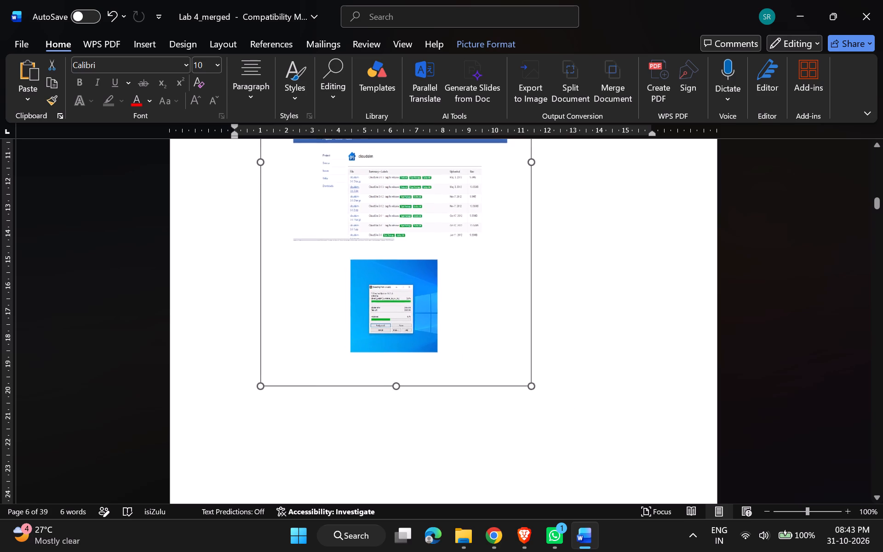
{"action": "left_click_drag", "start_coordinate": [535, 385], "coordinate": [626, 330]}
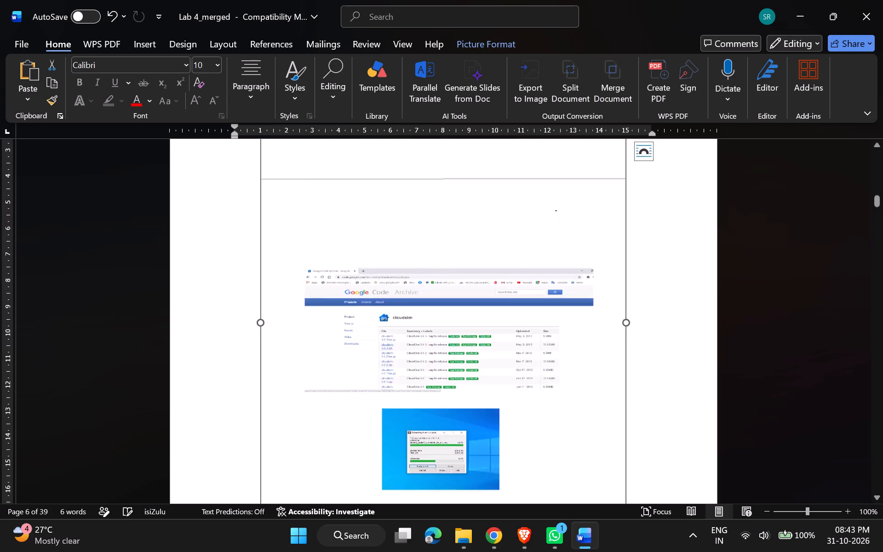
Shift the Lab 5 heading to the middle of its line with leading spaces.
{"action": "scroll", "coordinate": [626, 330], "scroll_direction": "up", "scroll_amount": 1}
{"action": "left_click", "coordinate": [235, 252]}
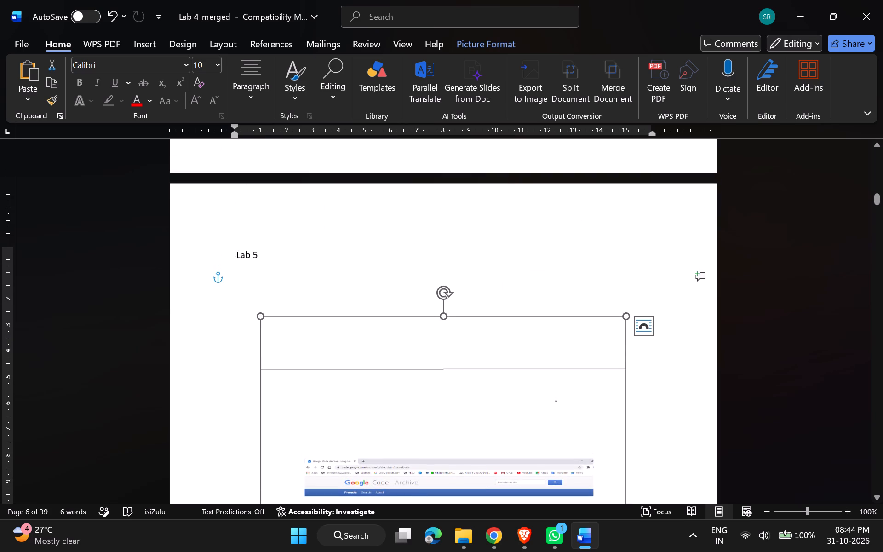
{"action": "key", "text": "space"}
{"action": "key", "text": "space"}
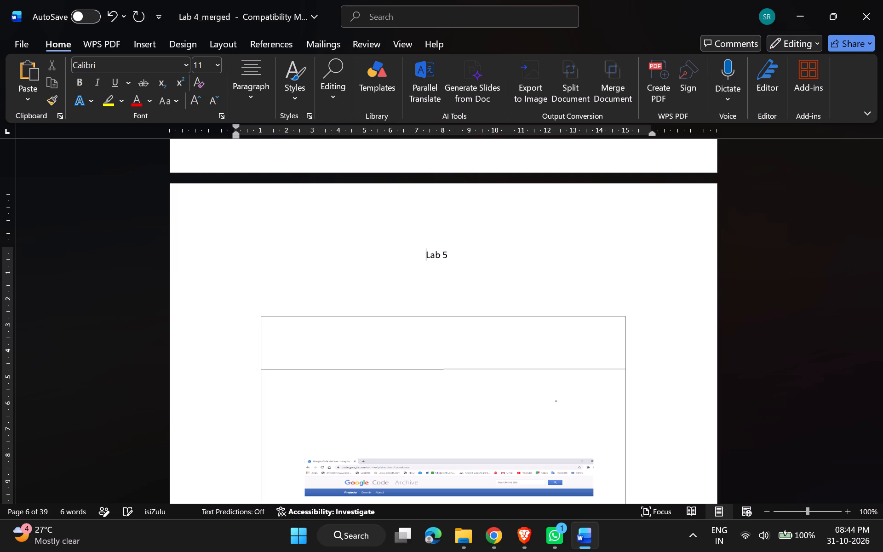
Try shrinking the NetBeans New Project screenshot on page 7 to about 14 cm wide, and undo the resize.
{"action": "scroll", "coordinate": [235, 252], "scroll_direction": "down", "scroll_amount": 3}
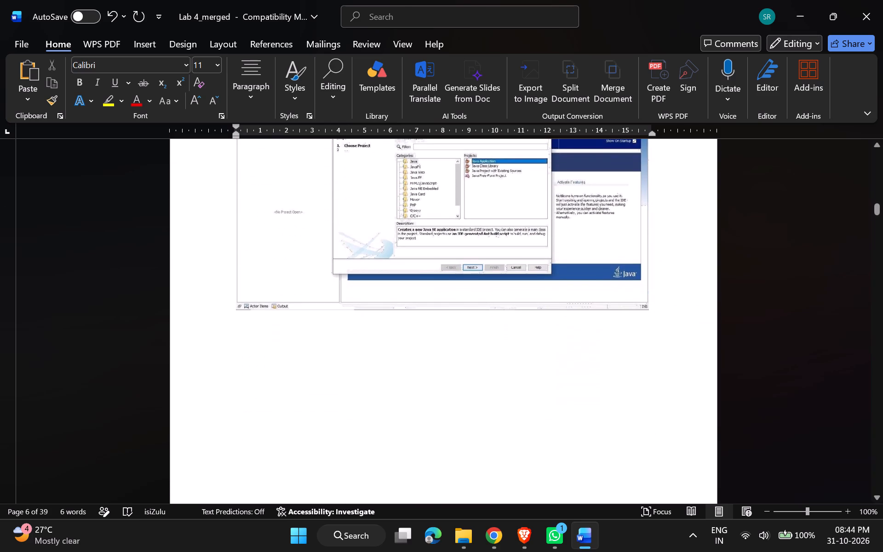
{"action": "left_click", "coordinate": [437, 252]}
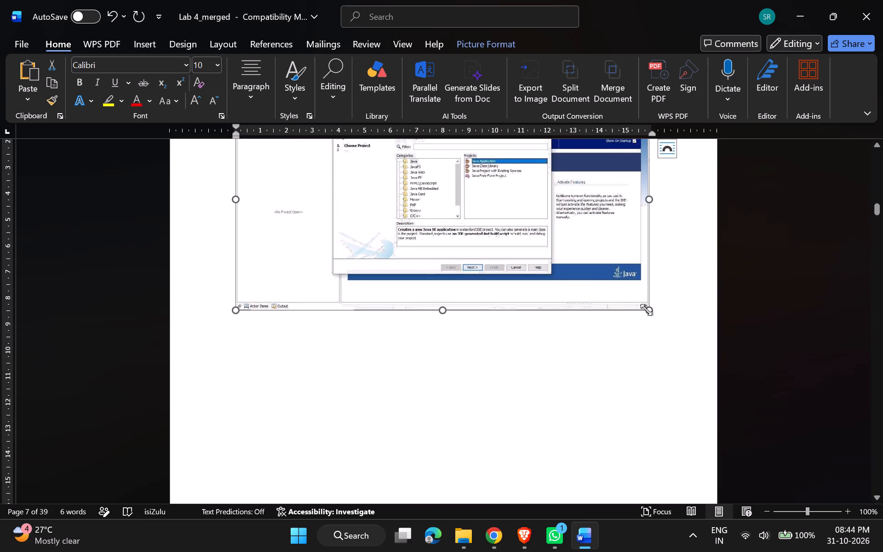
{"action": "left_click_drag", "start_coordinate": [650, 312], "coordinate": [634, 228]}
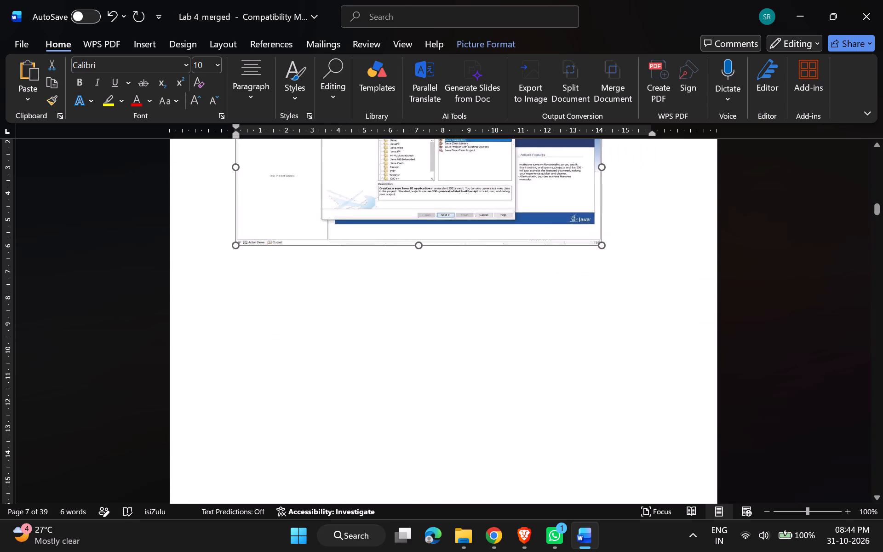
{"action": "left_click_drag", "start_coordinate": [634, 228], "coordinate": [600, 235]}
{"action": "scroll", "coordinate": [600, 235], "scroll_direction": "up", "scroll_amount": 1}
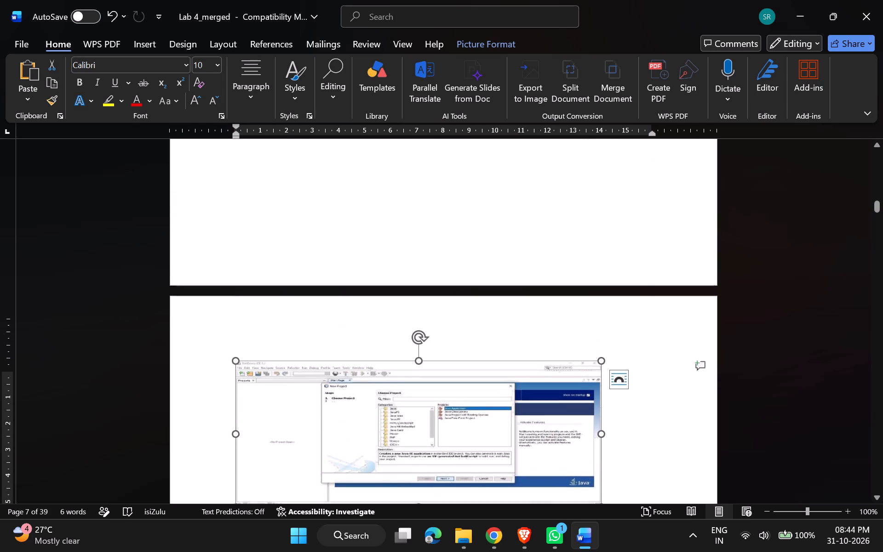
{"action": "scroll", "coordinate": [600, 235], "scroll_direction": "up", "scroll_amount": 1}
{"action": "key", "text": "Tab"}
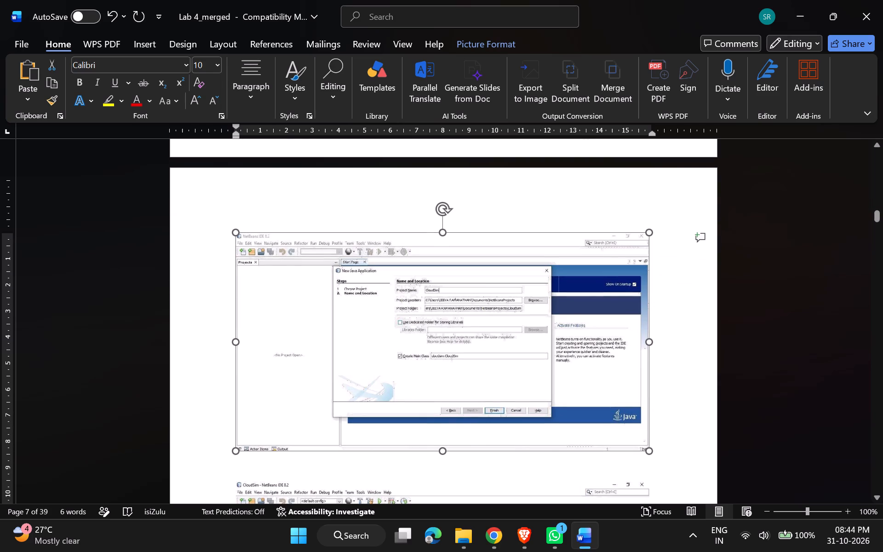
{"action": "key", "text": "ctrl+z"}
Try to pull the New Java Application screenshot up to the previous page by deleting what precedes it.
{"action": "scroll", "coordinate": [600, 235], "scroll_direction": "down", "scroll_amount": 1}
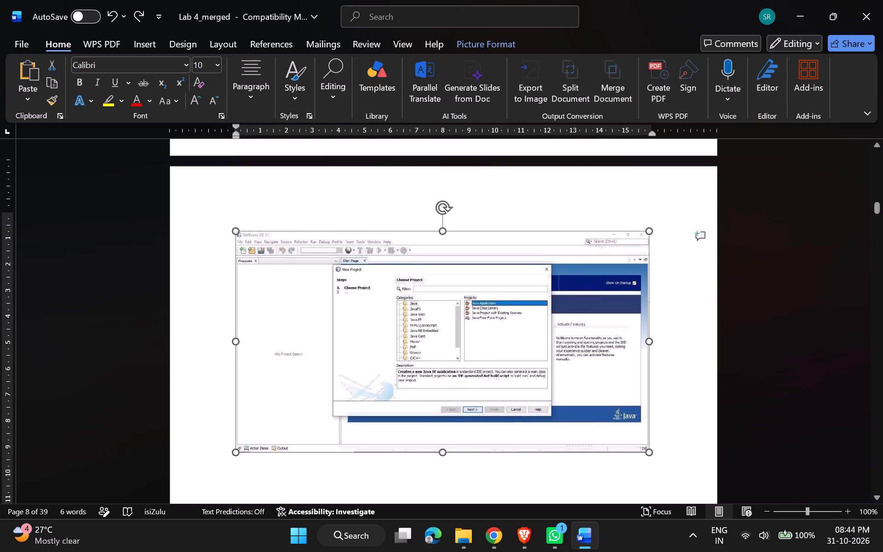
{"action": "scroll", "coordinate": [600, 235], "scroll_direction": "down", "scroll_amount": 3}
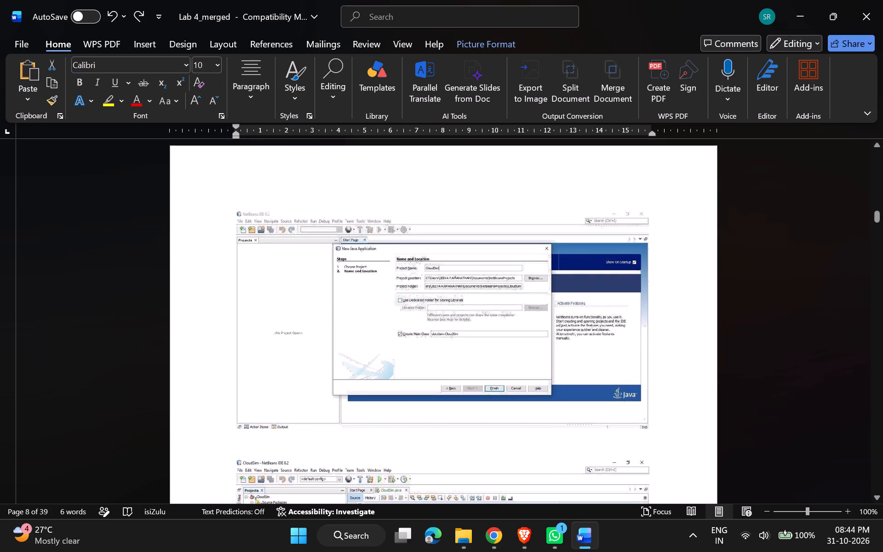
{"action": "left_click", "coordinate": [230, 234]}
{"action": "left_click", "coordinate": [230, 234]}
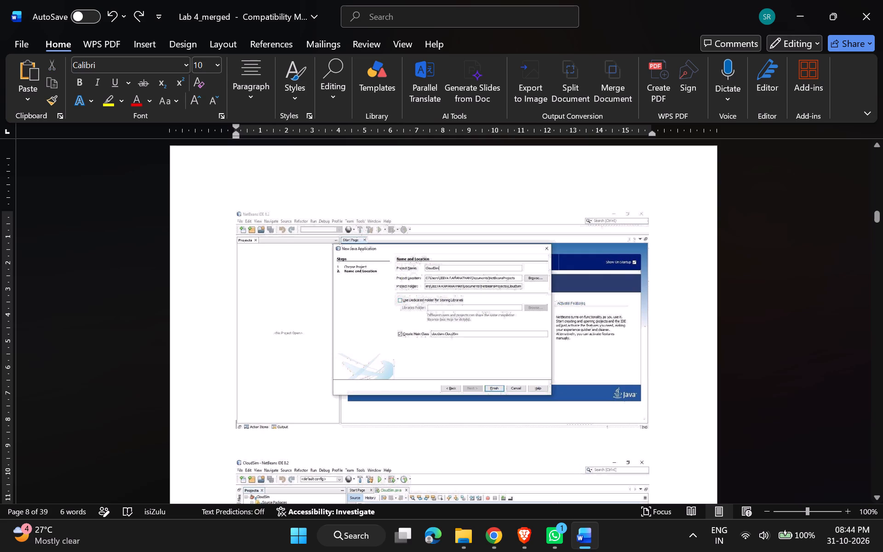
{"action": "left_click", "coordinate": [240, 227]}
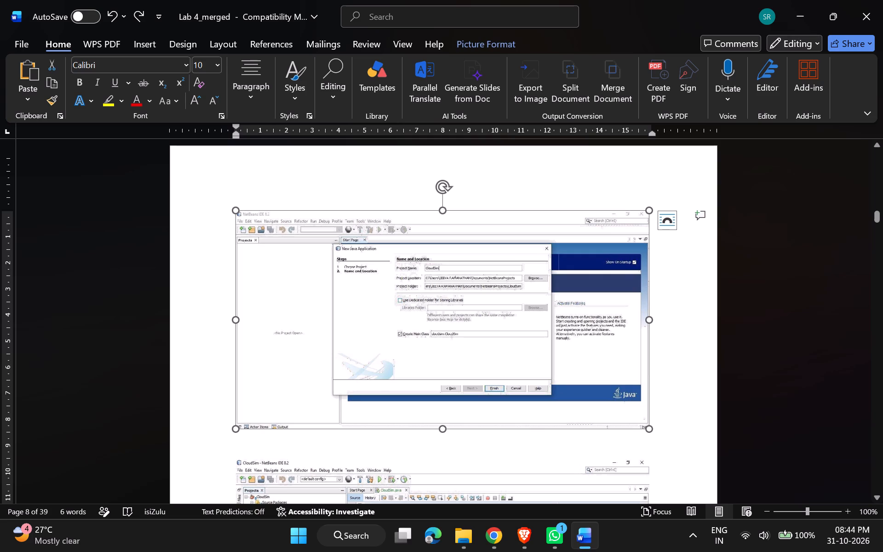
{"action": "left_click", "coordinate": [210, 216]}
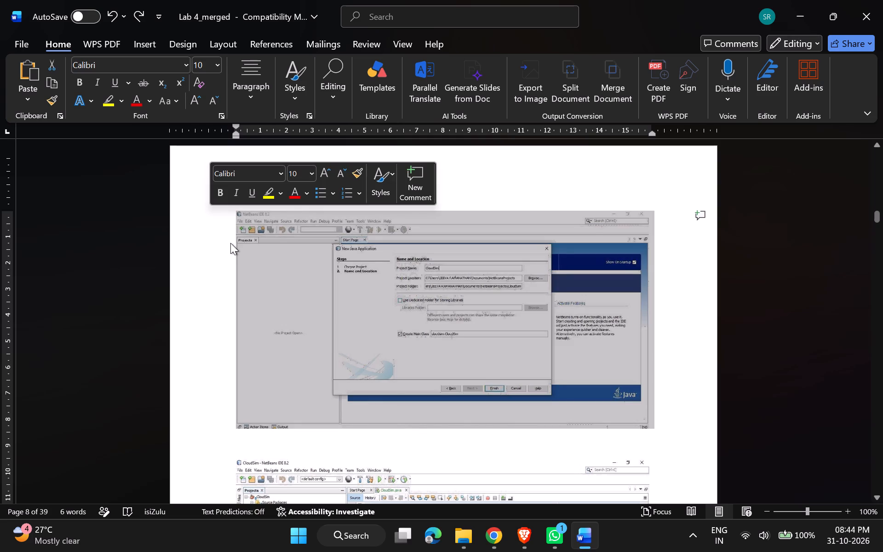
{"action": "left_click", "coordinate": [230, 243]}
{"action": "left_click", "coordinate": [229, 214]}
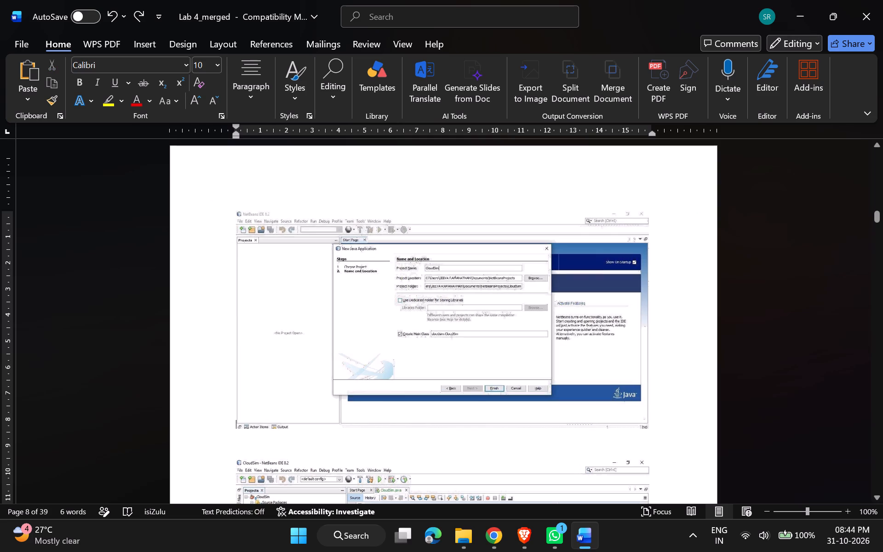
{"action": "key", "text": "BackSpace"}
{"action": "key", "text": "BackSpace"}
Copy the New Java Application screenshot from page 8 and paste it on a new line below the New Project screenshot on page 7.
{"action": "scroll", "coordinate": [229, 214], "scroll_direction": "right", "scroll_amount": 1}
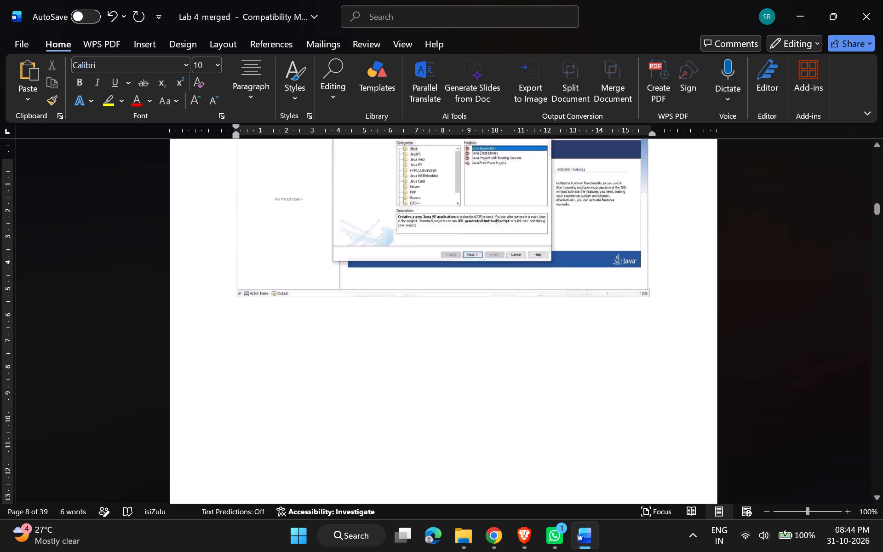
{"action": "scroll", "coordinate": [229, 214], "scroll_direction": "right", "scroll_amount": 1}
{"action": "scroll", "coordinate": [229, 214], "scroll_direction": "down", "scroll_amount": 1}
{"action": "scroll", "coordinate": [327, 267], "scroll_direction": "up", "scroll_amount": 1}
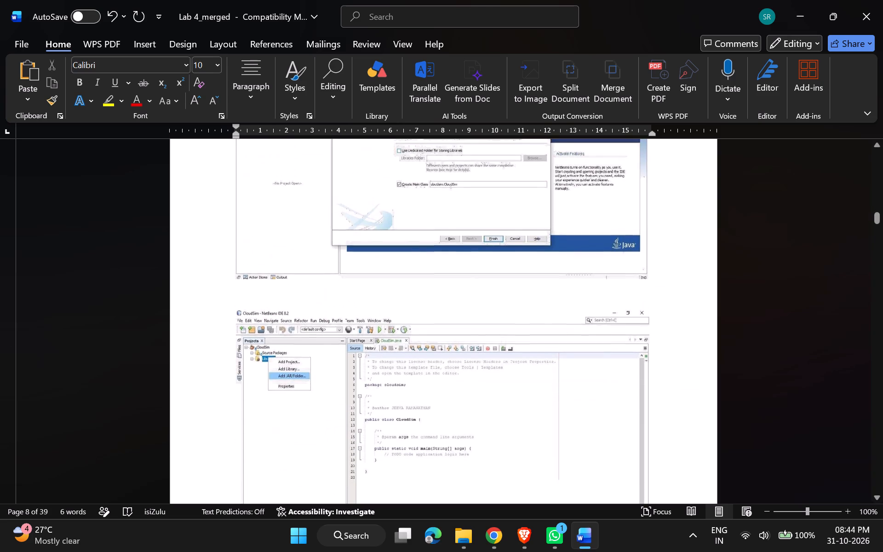
{"action": "right_click", "coordinate": [396, 234]}
{"action": "left_click", "coordinate": [445, 173]}
{"action": "scroll", "coordinate": [445, 173], "scroll_direction": "up", "scroll_amount": 1}
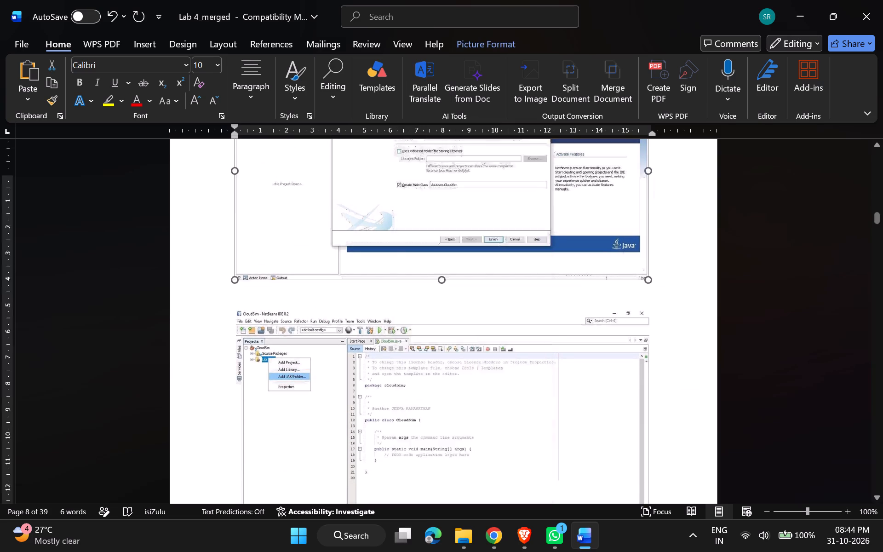
{"action": "scroll", "coordinate": [445, 173], "scroll_direction": "up", "scroll_amount": 2}
{"action": "left_click", "coordinate": [667, 256]}
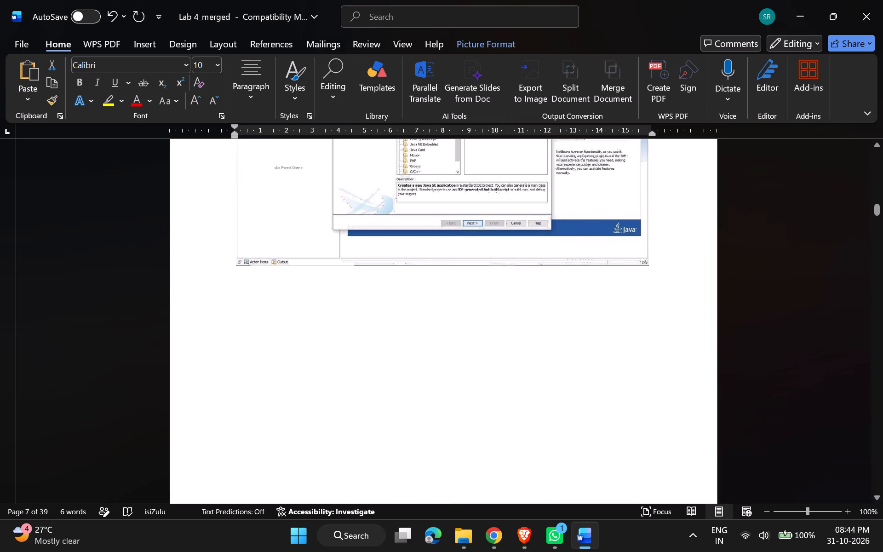
{"action": "key", "text": "Return"}
{"action": "key", "text": "Return"}
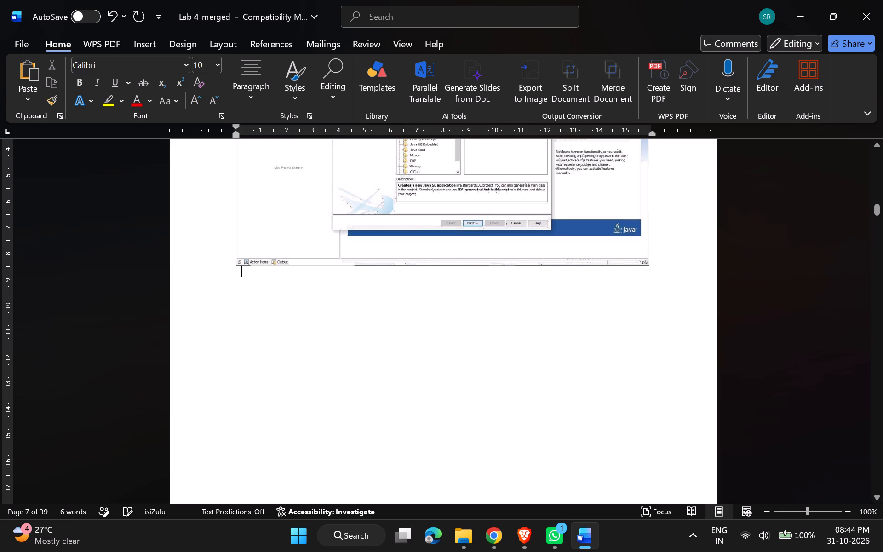
{"action": "key", "text": "ctrl+v"}
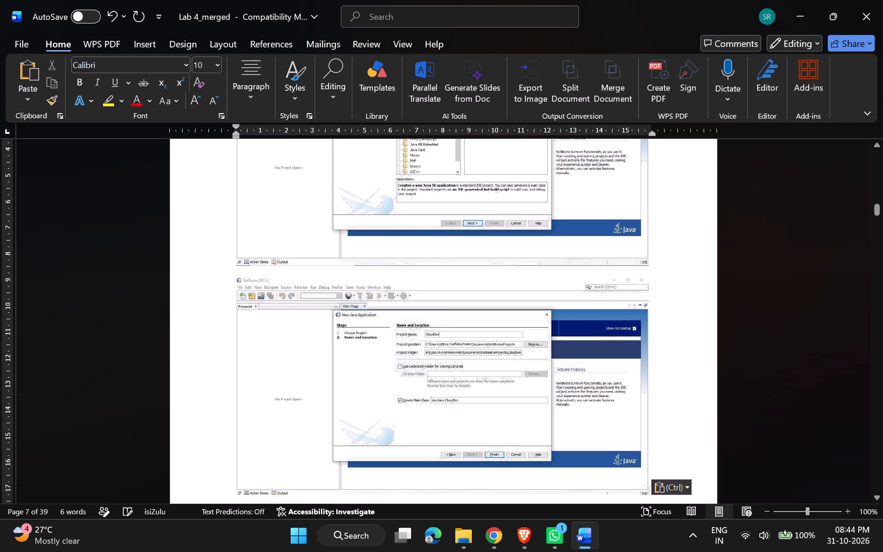
Shrink the New Project screenshot on page 7 to about 10.7 cm wide.
{"action": "scroll", "coordinate": [538, 377], "scroll_direction": "up", "scroll_amount": 1}
{"action": "left_click", "coordinate": [510, 345]}
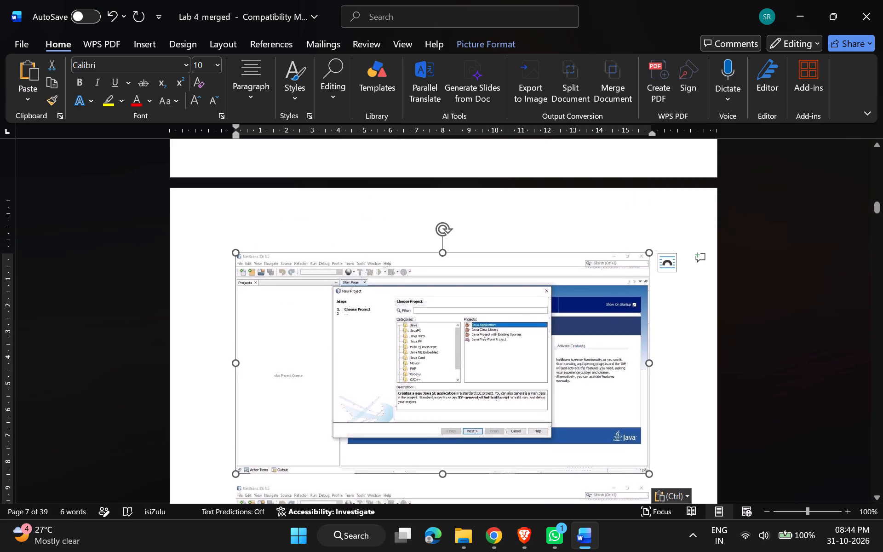
{"action": "left_click_drag", "start_coordinate": [648, 474], "coordinate": [531, 377]}
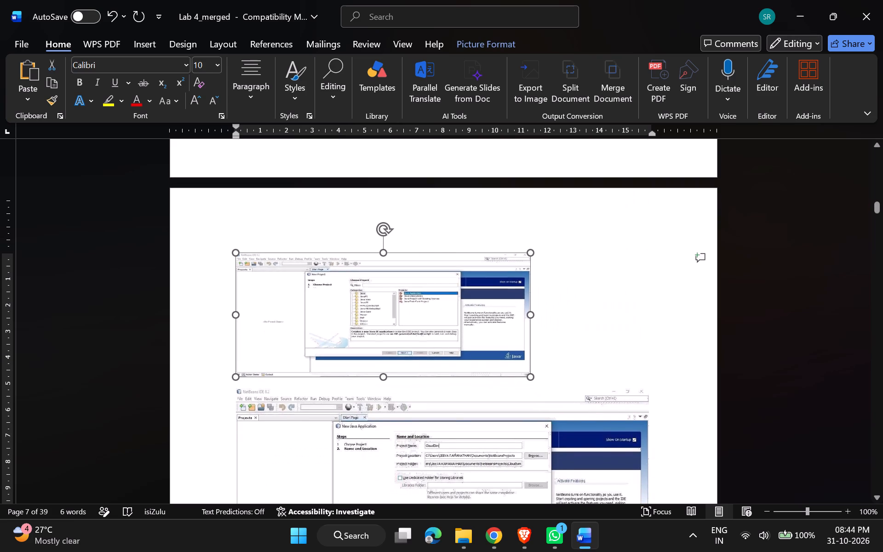
{"action": "left_click_drag", "start_coordinate": [531, 377], "coordinate": [513, 391]}
Shrink the pasted New Java Application screenshot on page 7 to about 10.8 cm wide, roughly matching the picture above it.
{"action": "scroll", "coordinate": [513, 391], "scroll_direction": "down", "scroll_amount": 1}
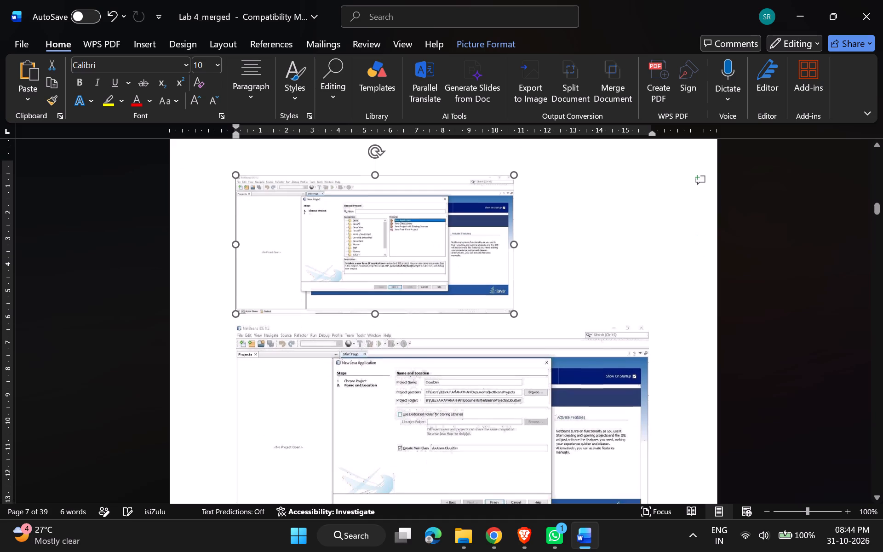
{"action": "scroll", "coordinate": [513, 391], "scroll_direction": "down", "scroll_amount": 1}
{"action": "left_click", "coordinate": [439, 362]}
{"action": "scroll", "coordinate": [439, 362], "scroll_direction": "down", "scroll_amount": 1}
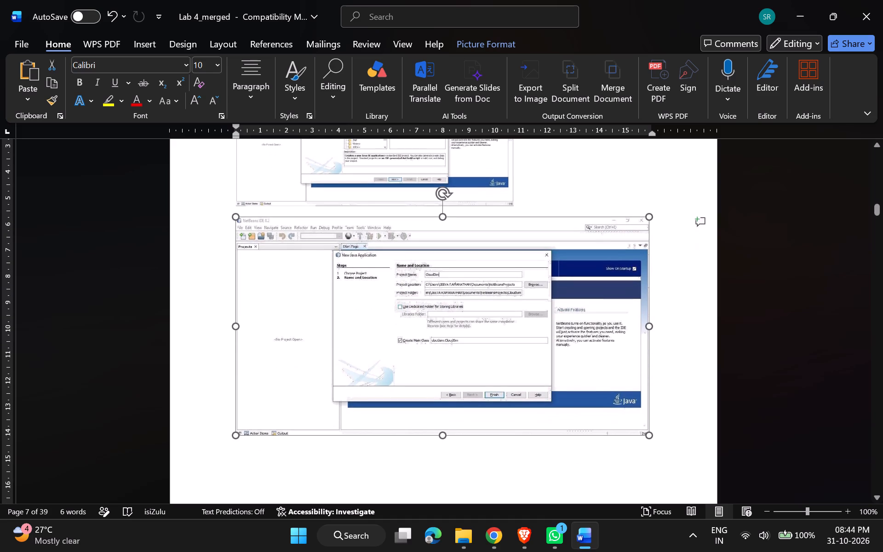
{"action": "left_click_drag", "start_coordinate": [647, 434], "coordinate": [516, 381]}
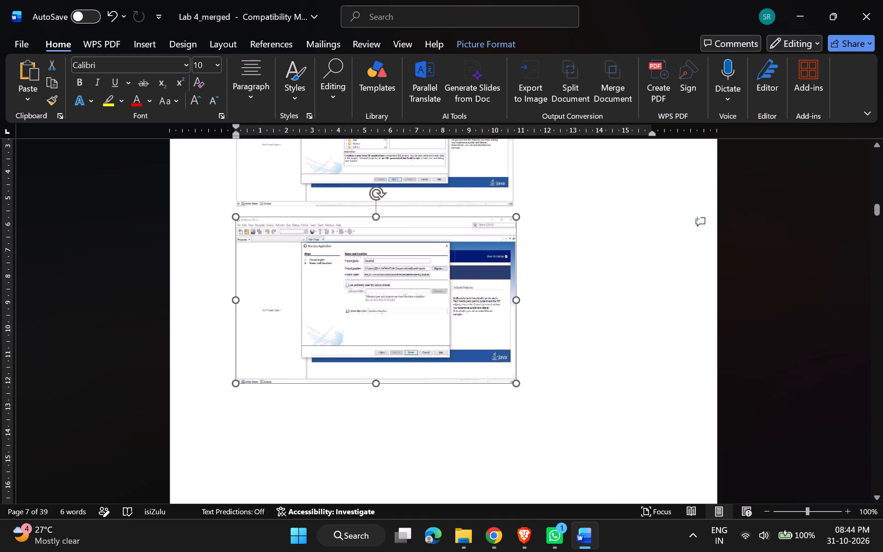
Resize the pasted New Java Application screenshot on page 7 to about 10.9 cm wide and 6 cm high.
{"action": "left_click_drag", "start_coordinate": [516, 381], "coordinate": [519, 372]}
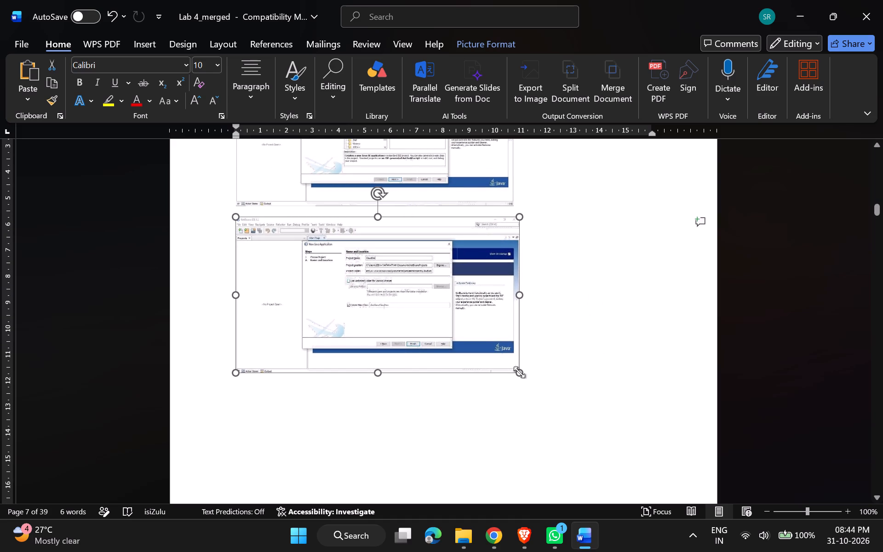
{"action": "left_click", "coordinate": [552, 364]}
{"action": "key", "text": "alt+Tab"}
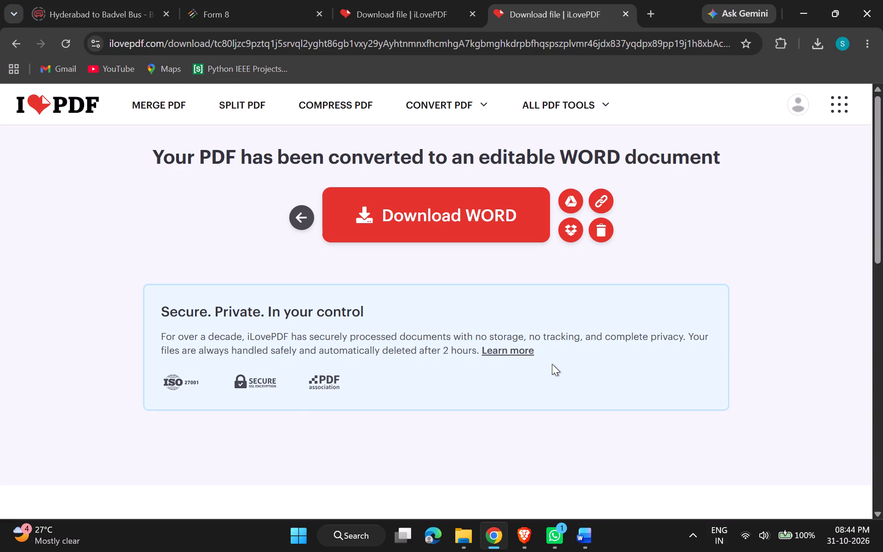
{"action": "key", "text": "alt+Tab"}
Delete the original New Java Application screenshot from page 8.
{"action": "scroll", "coordinate": [552, 364], "scroll_direction": "down", "scroll_amount": 3}
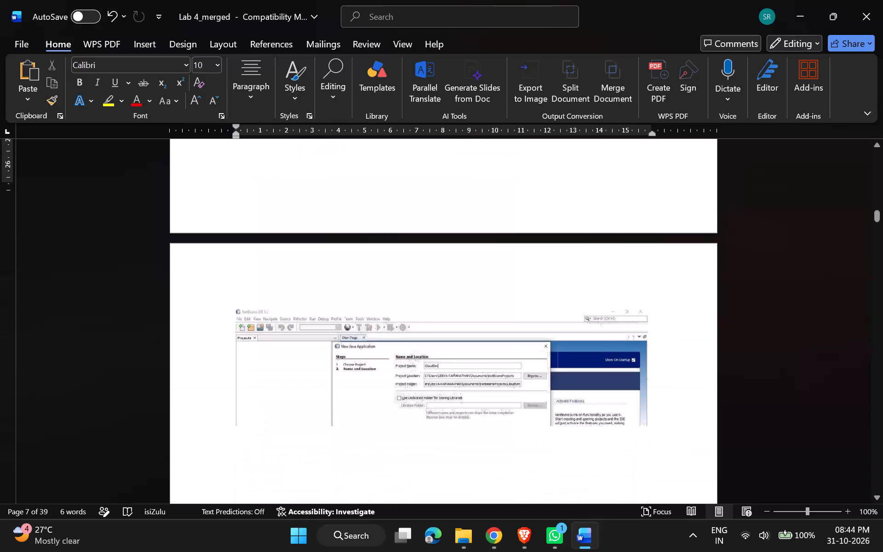
{"action": "scroll", "coordinate": [552, 364], "scroll_direction": "down", "scroll_amount": 1}
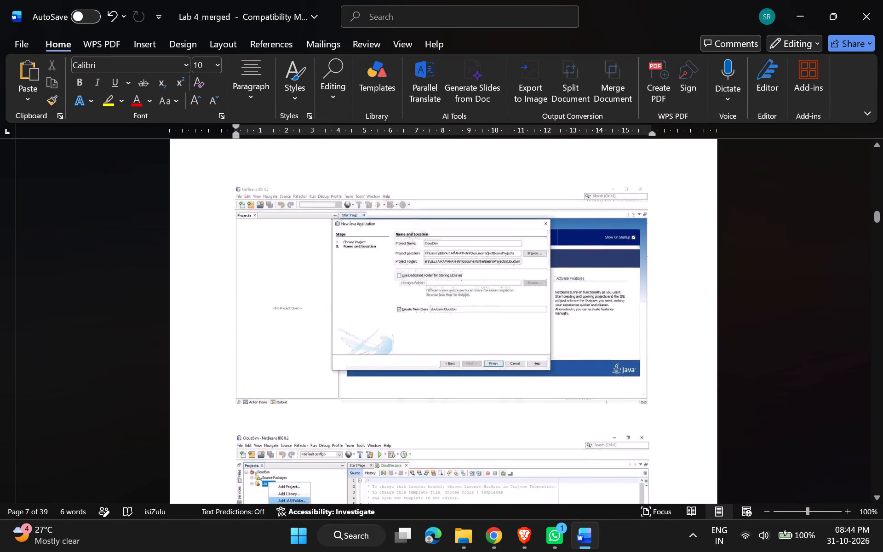
{"action": "left_click", "coordinate": [423, 336]}
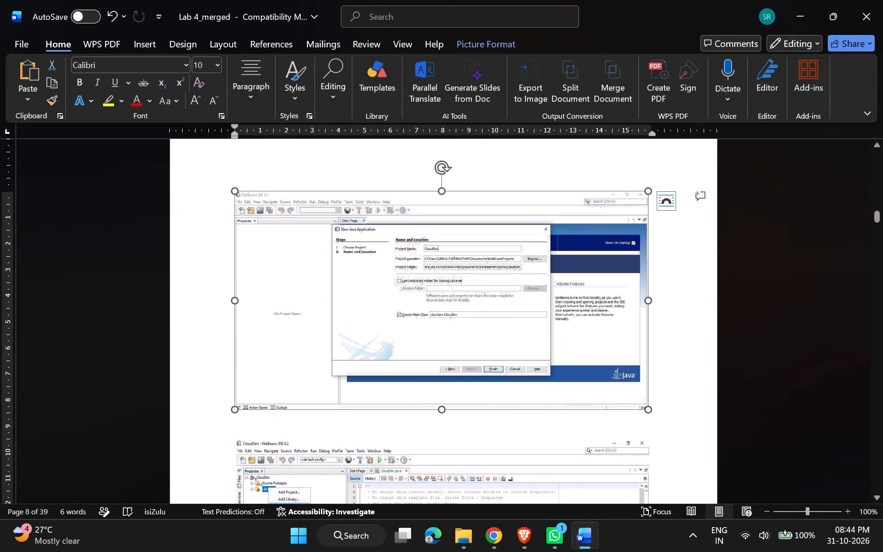
{"action": "key", "text": "Delete"}
Copy the CloudSim project screenshot with the Add JAR/Folder context menu from page 8 and paste it below the New Java Application screenshot on page 7.
{"action": "right_click", "coordinate": [423, 336]}
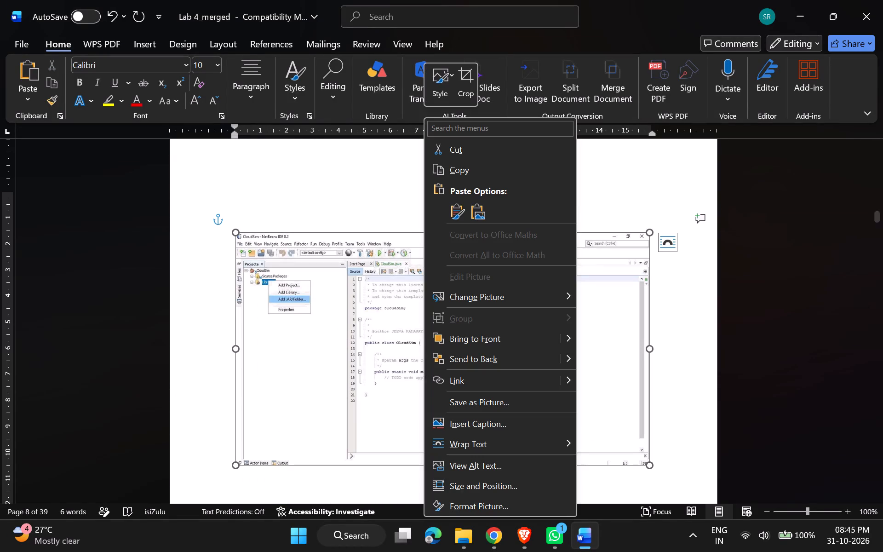
{"action": "left_click", "coordinate": [468, 172]}
{"action": "scroll", "coordinate": [468, 172], "scroll_direction": "up", "scroll_amount": 2}
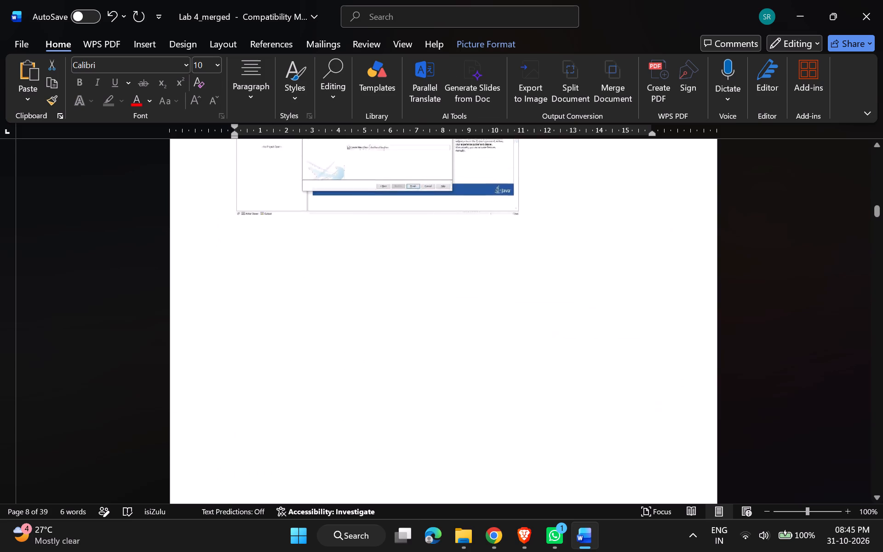
{"action": "scroll", "coordinate": [468, 172], "scroll_direction": "up", "scroll_amount": 1}
{"action": "left_click", "coordinate": [556, 341]}
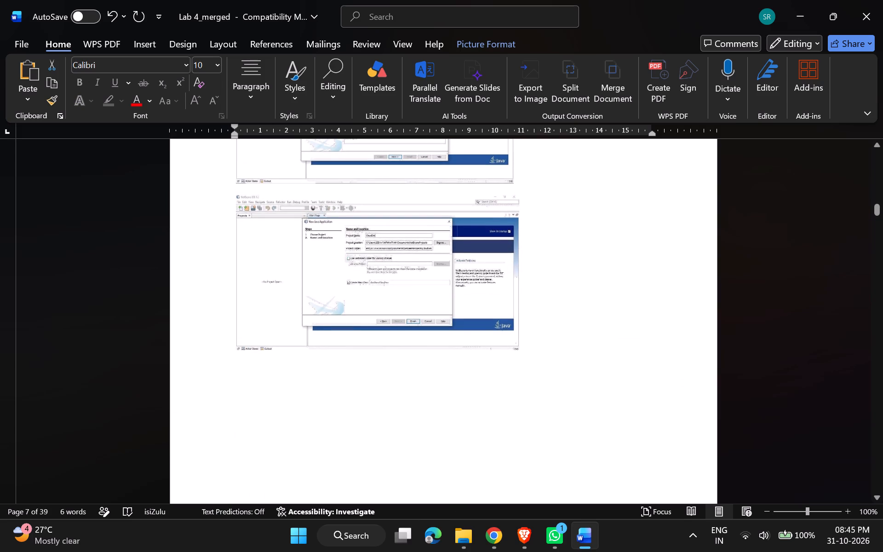
{"action": "key", "text": "Return"}
{"action": "key", "text": "Return"}
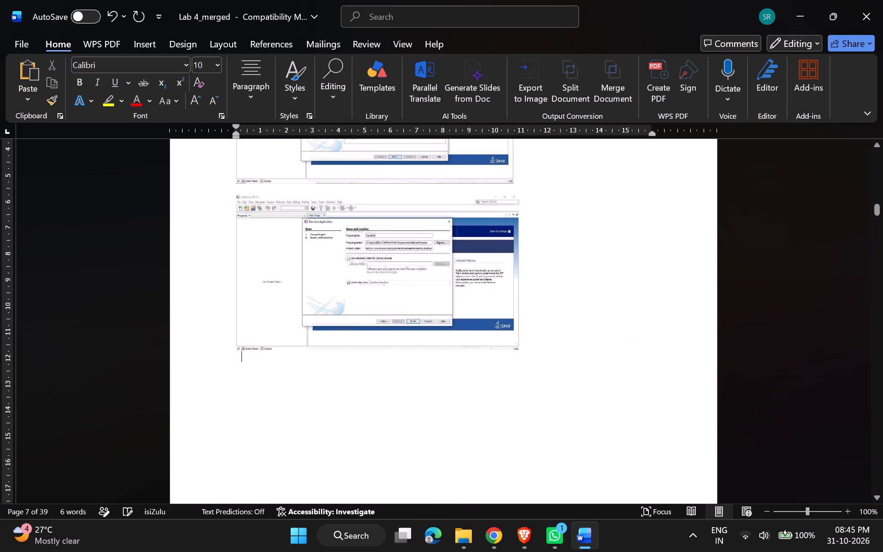
{"action": "key", "text": "ctrl+v"}
{"action": "left_click", "coordinate": [468, 336]}
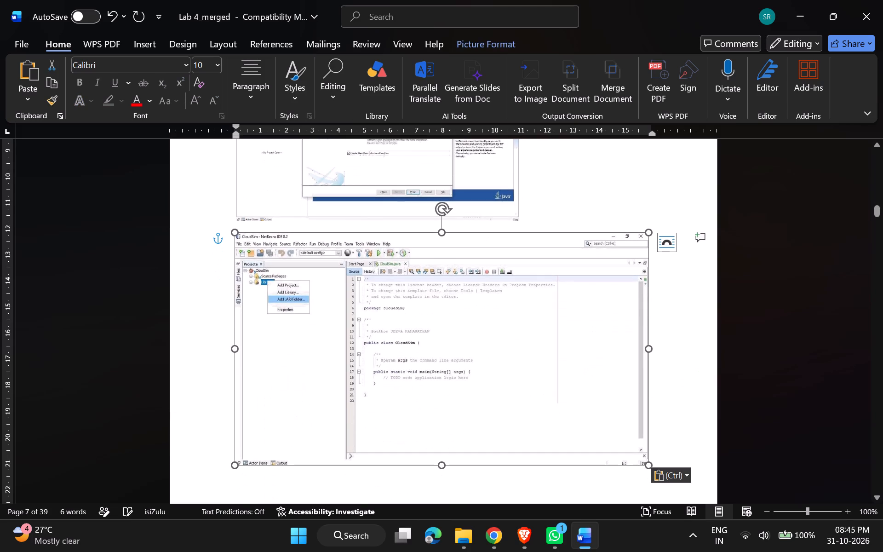
Shrink the pasted CloudSim project screenshot on page 7 to about 10.9 cm wide and 5.5 cm high.
{"action": "left_click", "coordinate": [597, 421]}
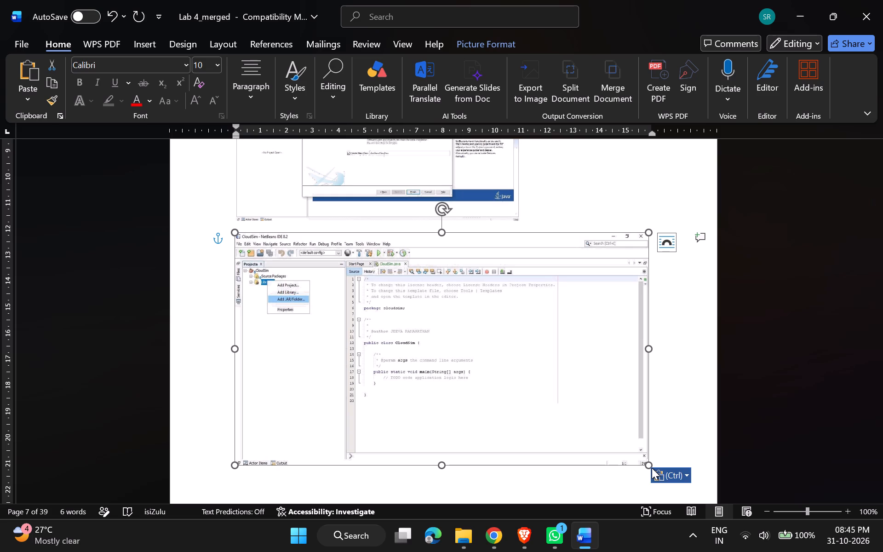
{"action": "left_click_drag", "start_coordinate": [649, 466], "coordinate": [527, 397]}
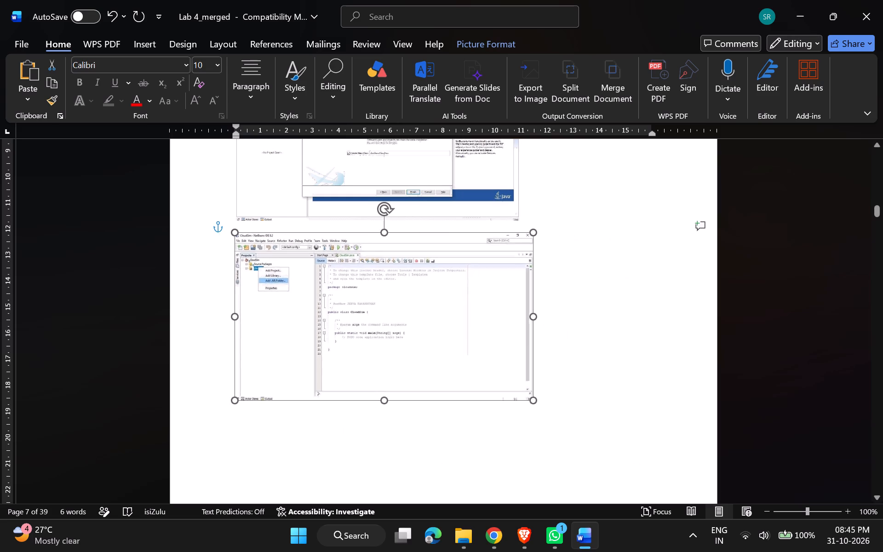
{"action": "left_click_drag", "start_coordinate": [527, 397], "coordinate": [522, 376]}
Cut the original full-size CloudSim project screenshot from page 8.
{"action": "scroll", "coordinate": [522, 376], "scroll_direction": "down", "scroll_amount": 4}
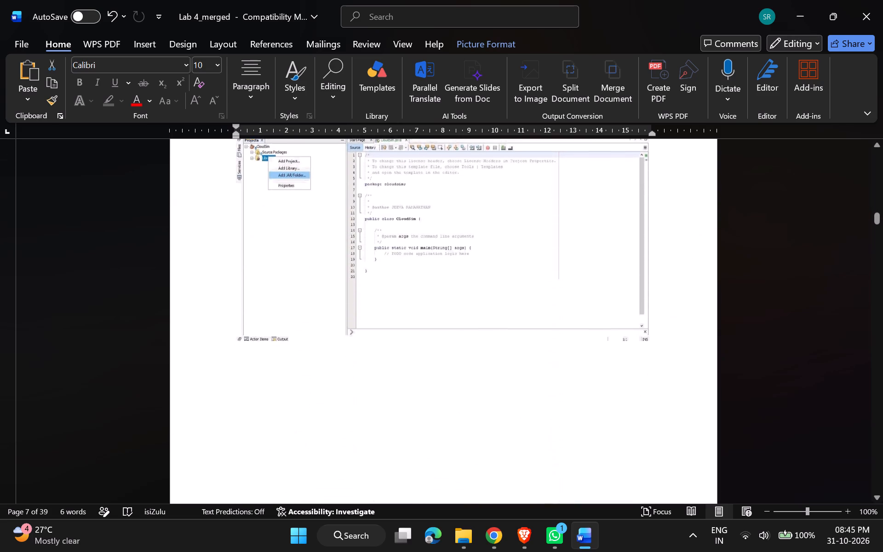
{"action": "right_click", "coordinate": [440, 204]}
{"action": "left_click", "coordinate": [480, 151]}
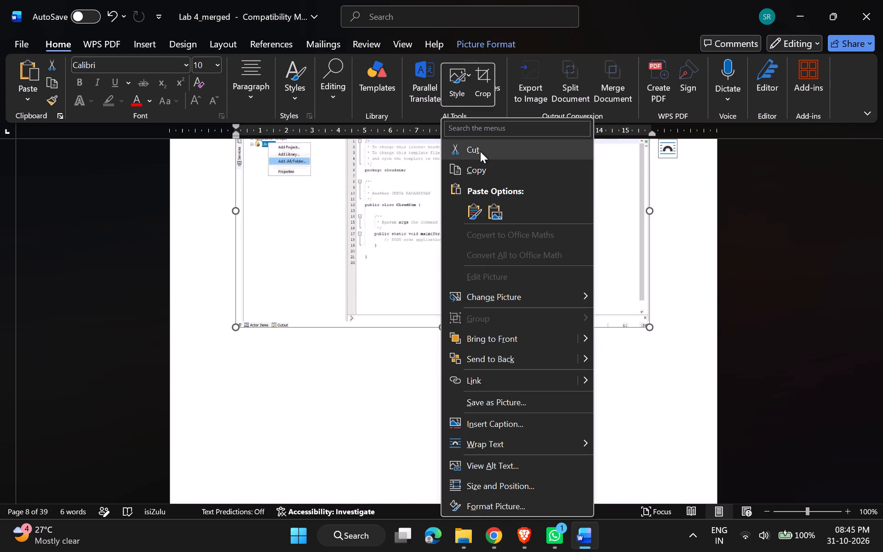
Remove the blank page left between the CloudSim project screenshot and the Add JAR/Folder dialog screenshot.
{"action": "scroll", "coordinate": [431, 298], "scroll_direction": "down", "scroll_amount": 1}
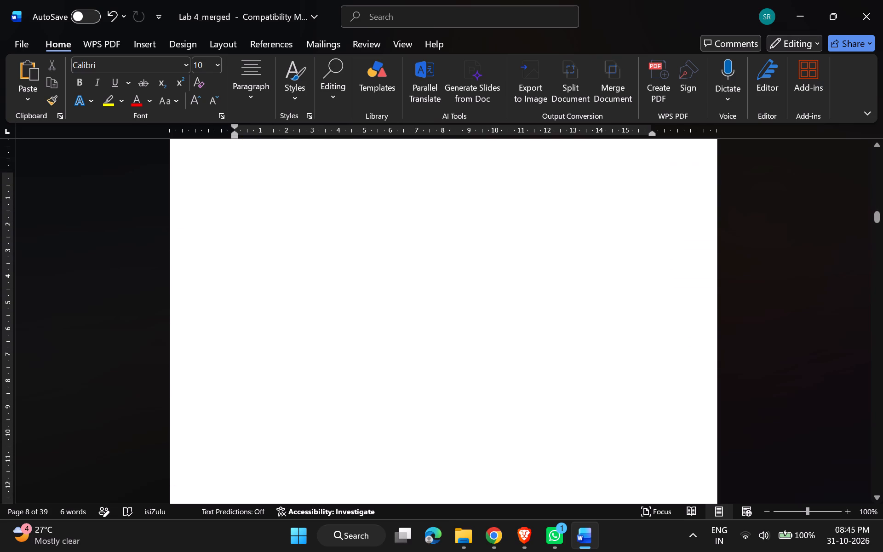
{"action": "key", "text": "BackSpace"}
{"action": "key", "text": "BackSpace"}
{"action": "key", "text": "BackSpace"}
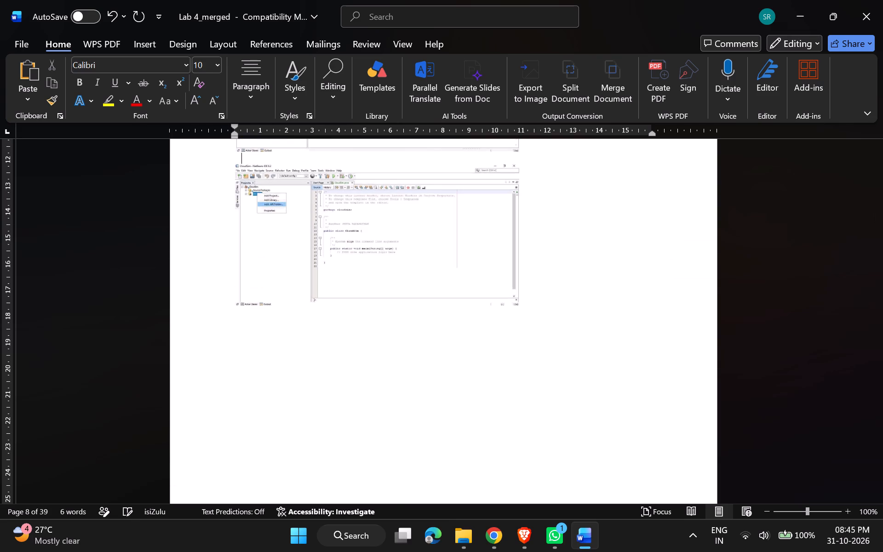
{"action": "scroll", "coordinate": [431, 298], "scroll_direction": "down", "scroll_amount": 6}
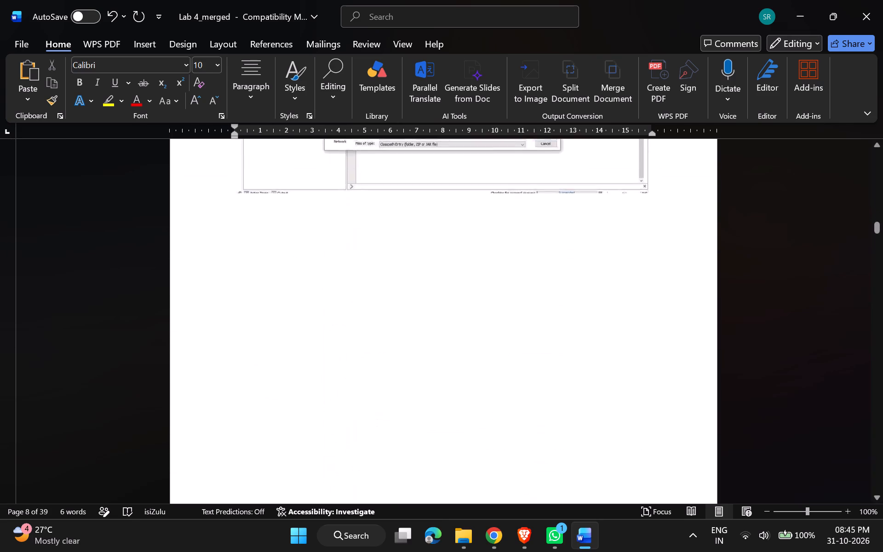
{"action": "scroll", "coordinate": [431, 298], "scroll_direction": "up", "scroll_amount": 6}
{"action": "scroll", "coordinate": [281, 188], "scroll_direction": "up", "scroll_amount": 1}
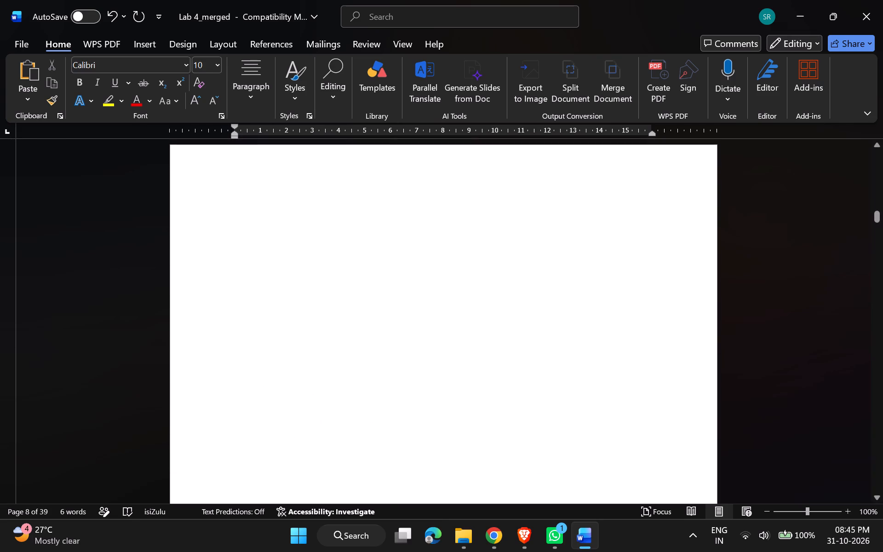
{"action": "left_click", "coordinate": [281, 276]}
{"action": "key", "text": "Delete"}
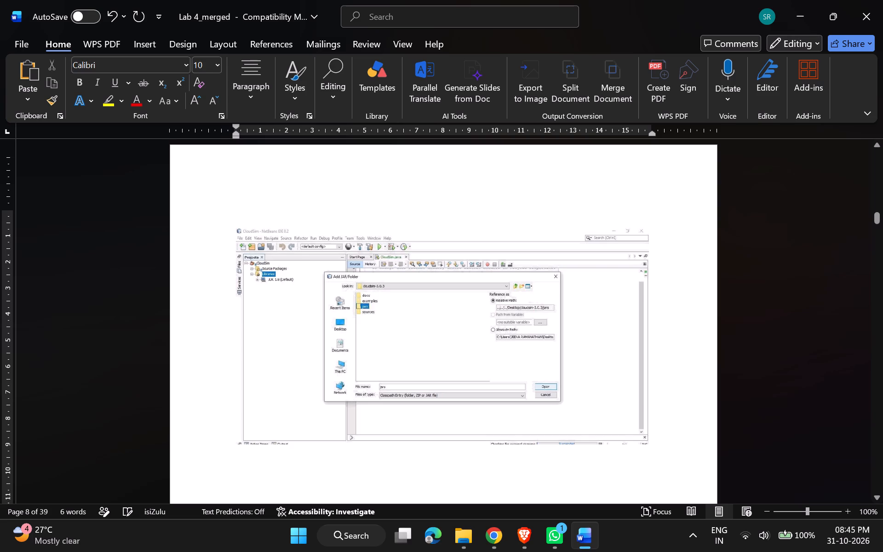
Shrink the Add JAR/Folder dialog screenshot on page 8 to about 11.1 cm wide and 5.1 cm high.
{"action": "scroll", "coordinate": [281, 276], "scroll_direction": "down", "scroll_amount": 4}
{"action": "scroll", "coordinate": [281, 276], "scroll_direction": "up", "scroll_amount": 2}
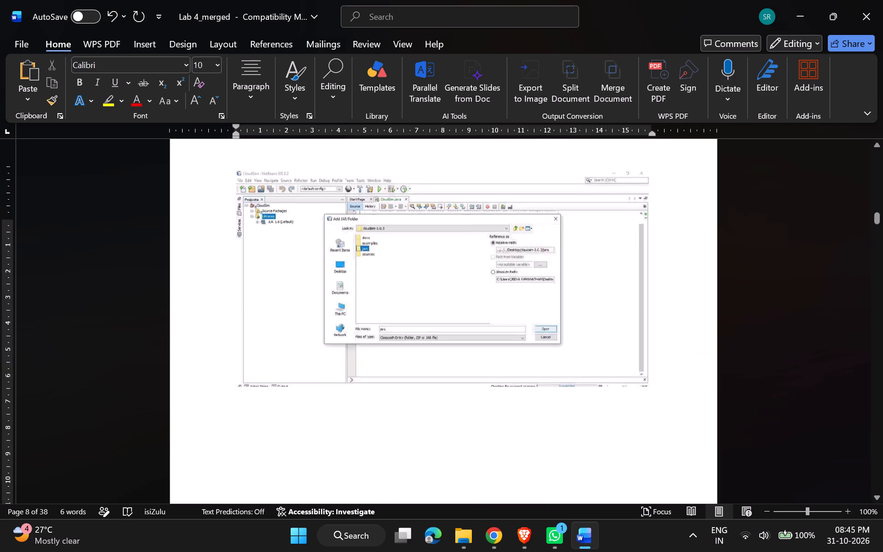
{"action": "scroll", "coordinate": [281, 276], "scroll_direction": "down", "scroll_amount": 1}
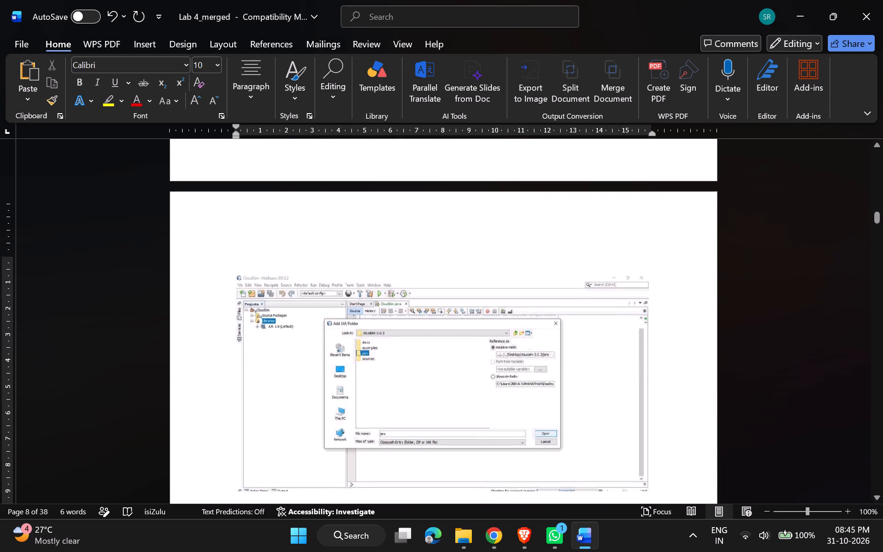
{"action": "right_click", "coordinate": [355, 371]}
{"action": "left_click", "coordinate": [573, 342]}
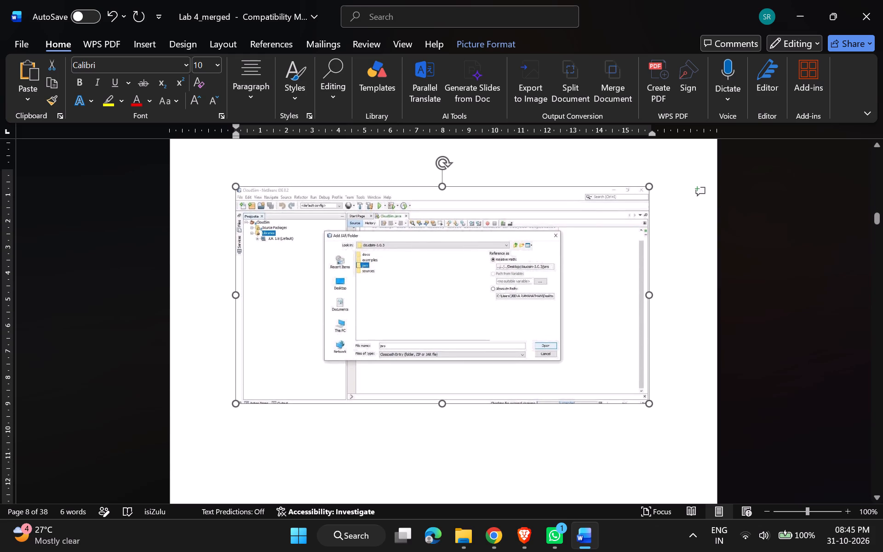
{"action": "left_click_drag", "start_coordinate": [651, 401], "coordinate": [521, 334]}
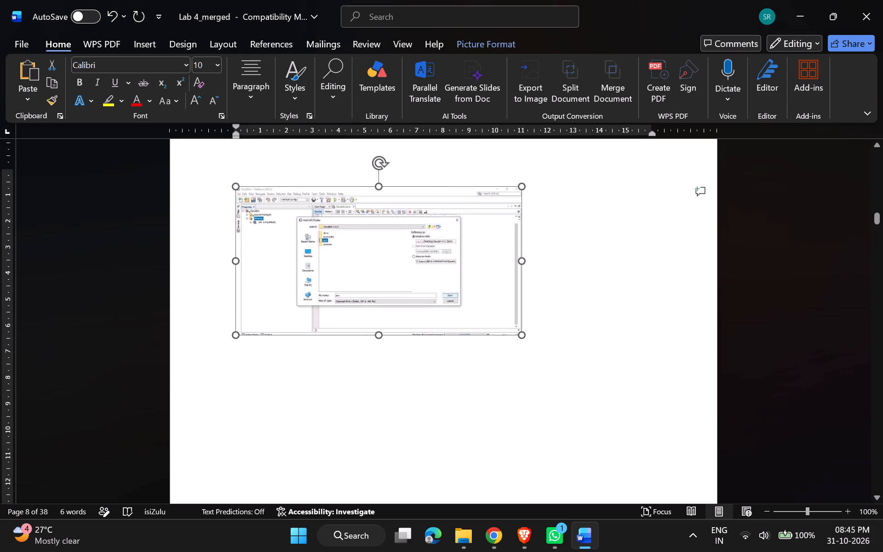
{"action": "left_click_drag", "start_coordinate": [521, 334], "coordinate": [526, 319]}
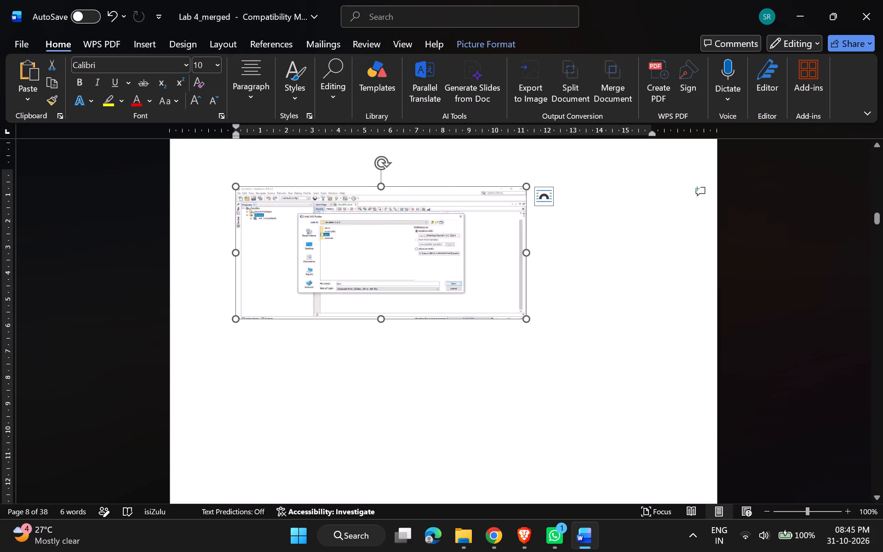
Copy the resized Add JAR/Folder screenshot from page 8 and paste it on a new line below the CloudSim project screenshot on page 7.
{"action": "scroll", "coordinate": [415, 264], "scroll_direction": "up", "scroll_amount": 1}
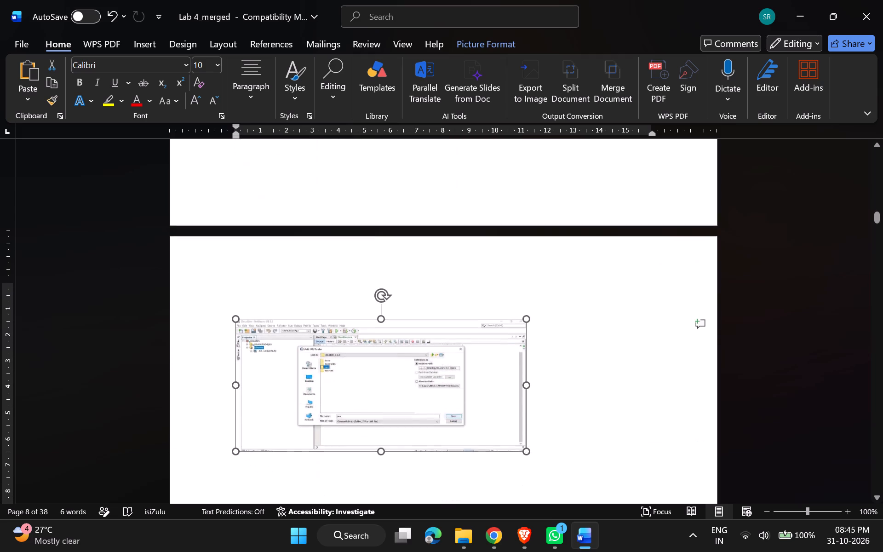
{"action": "scroll", "coordinate": [415, 264], "scroll_direction": "up", "scroll_amount": 1}
{"action": "right_click", "coordinate": [377, 365]}
{"action": "left_click", "coordinate": [430, 168]}
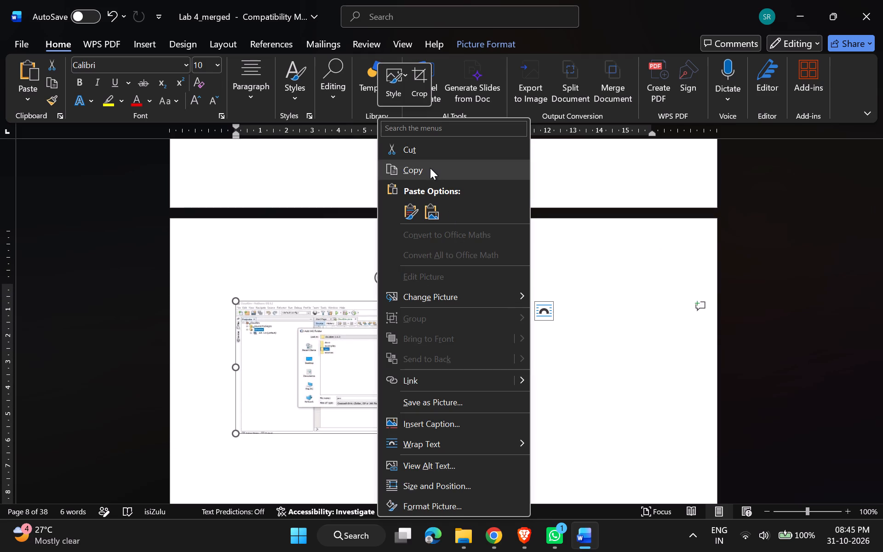
{"action": "scroll", "coordinate": [430, 168], "scroll_direction": "up", "scroll_amount": 2}
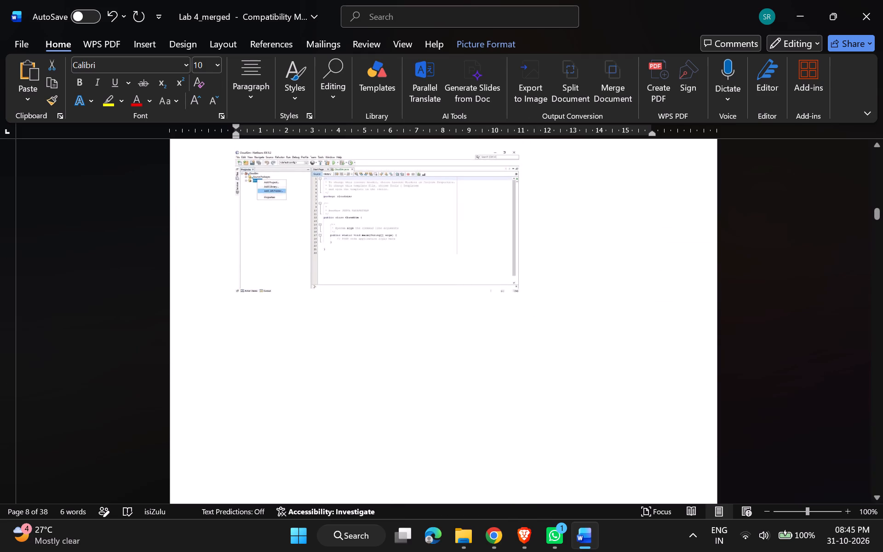
{"action": "left_click", "coordinate": [535, 281]}
{"action": "key", "text": "Return"}
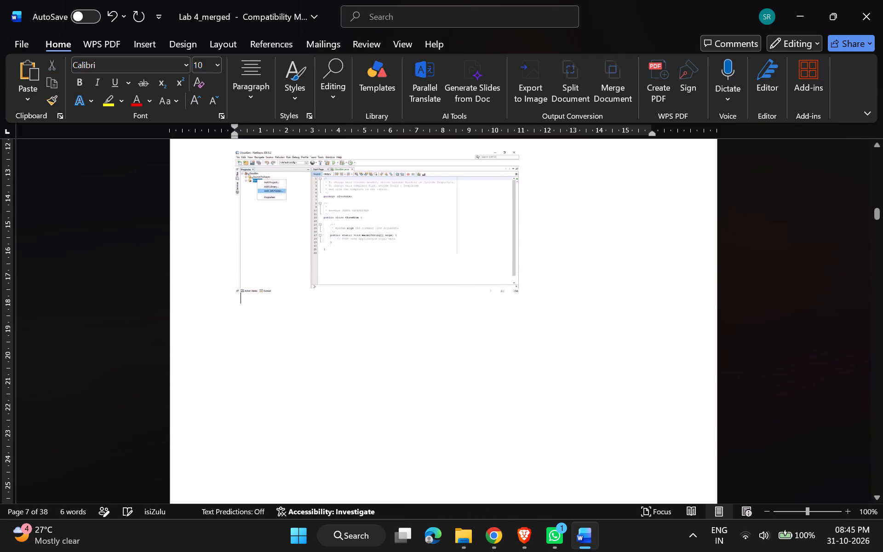
{"action": "key", "text": "ctrl+v"}
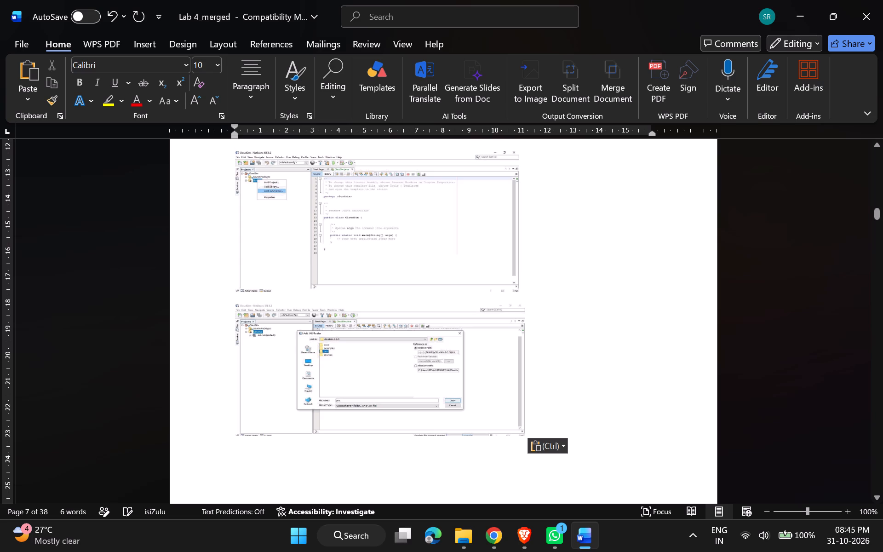
Delete the original Add JAR/Folder screenshot from page 8.
{"action": "scroll", "coordinate": [536, 356], "scroll_direction": "down", "scroll_amount": 12}
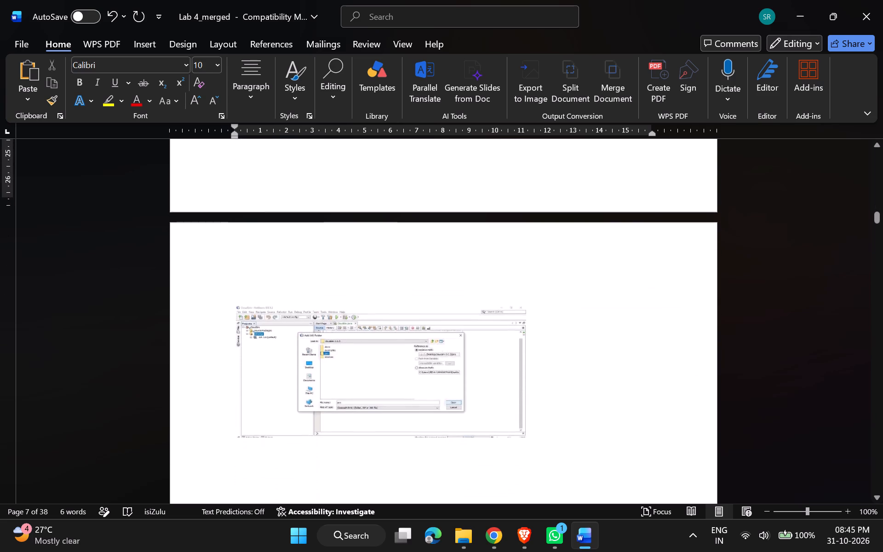
{"action": "scroll", "coordinate": [536, 356], "scroll_direction": "down", "scroll_amount": 1}
{"action": "left_click", "coordinate": [407, 319]}
{"action": "key", "text": "Delete"}
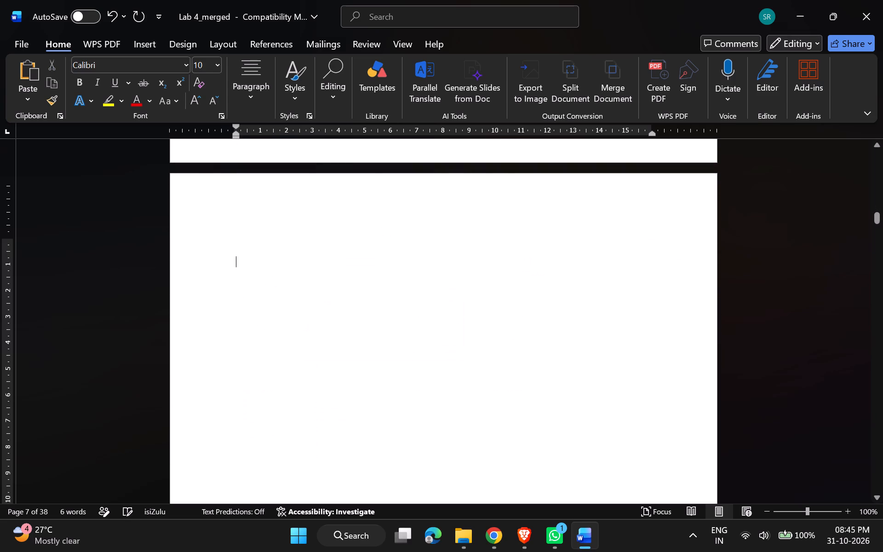
Remove the blank page left after the pasted Add JAR/Folder screenshot on page 7.
{"action": "key", "text": "BackSpace"}
{"action": "key", "text": "BackSpace"}
{"action": "key", "text": "BackSpace"}
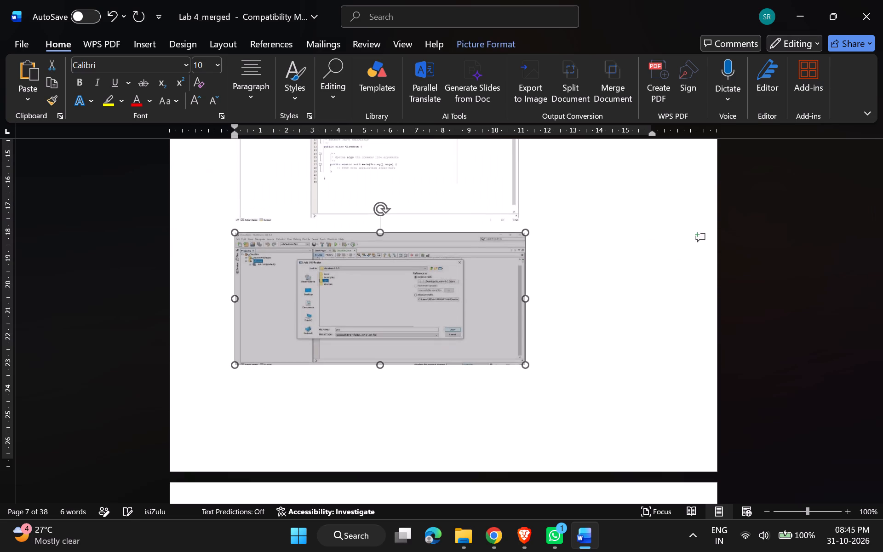
{"action": "scroll", "coordinate": [407, 319], "scroll_direction": "down", "scroll_amount": 4}
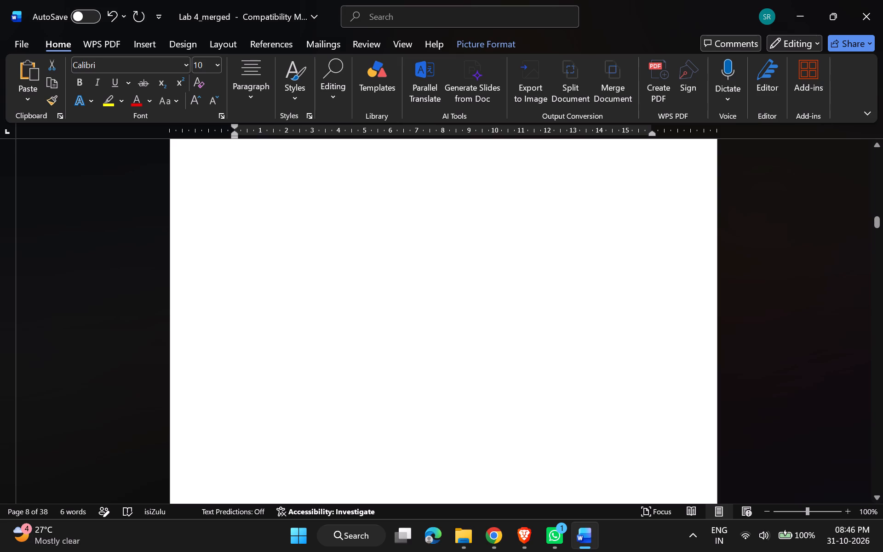
{"action": "left_click", "coordinate": [412, 414]}
{"action": "key", "text": "Delete"}
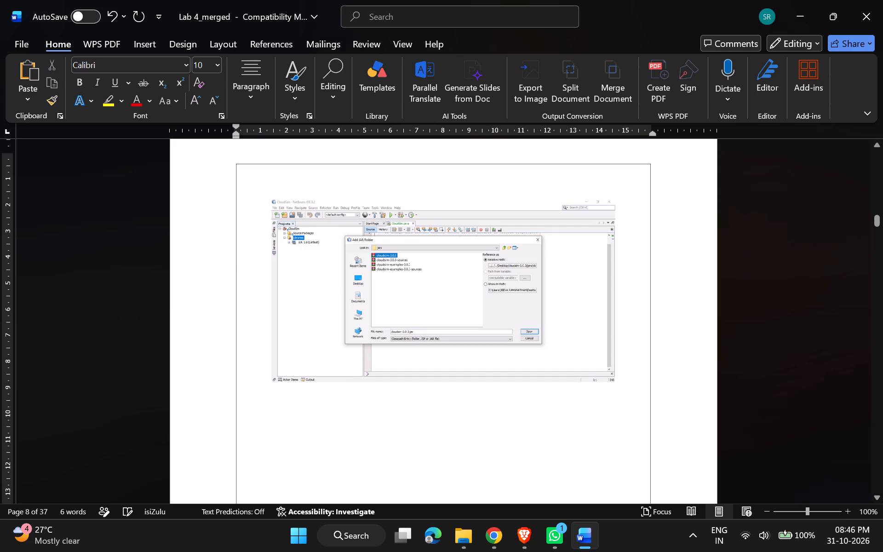
{"action": "scroll", "coordinate": [412, 414], "scroll_direction": "down", "scroll_amount": 1}
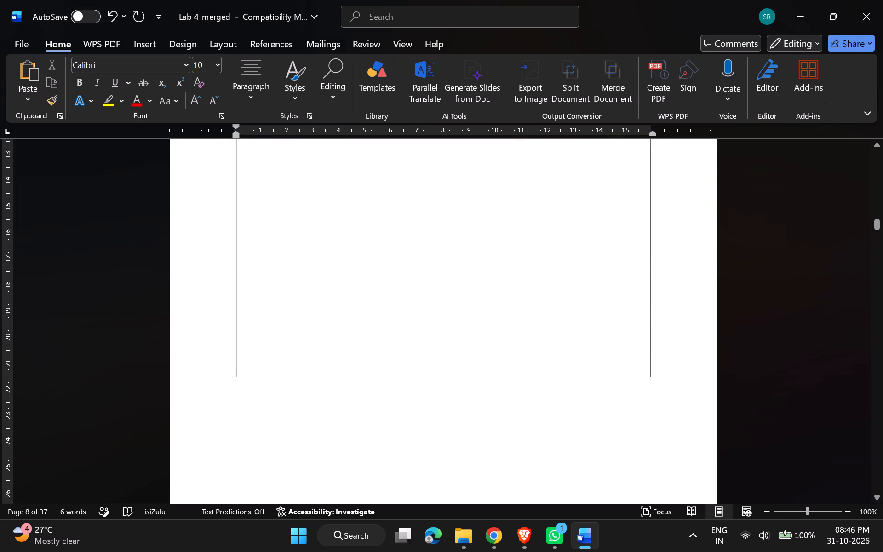
Reduce the height of the Add JAR/Folder dialog screenshot on page 8 to about 8 cm, keeping its full width.
{"action": "scroll", "coordinate": [412, 414], "scroll_direction": "up", "scroll_amount": 1}
{"action": "left_click", "coordinate": [445, 318]}
{"action": "scroll", "coordinate": [445, 318], "scroll_direction": "down", "scroll_amount": 1}
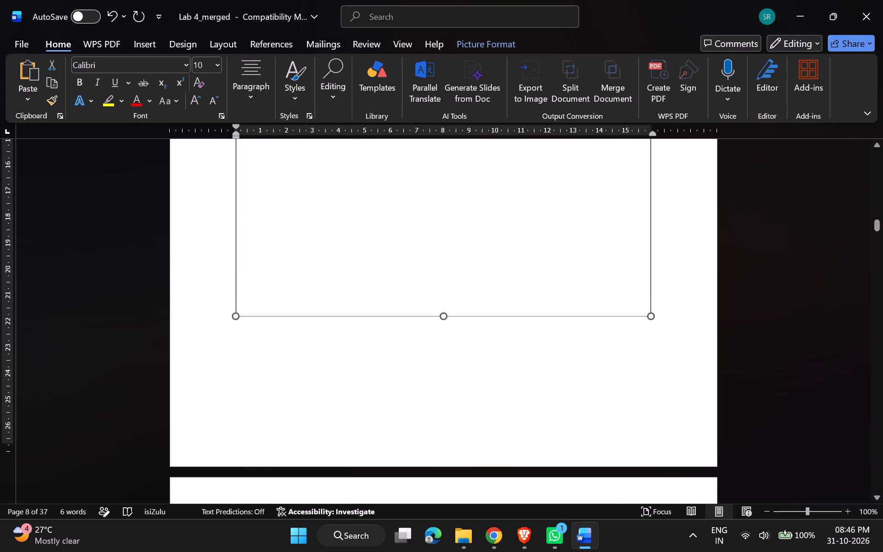
{"action": "left_click_drag", "start_coordinate": [446, 309], "coordinate": [430, 120]}
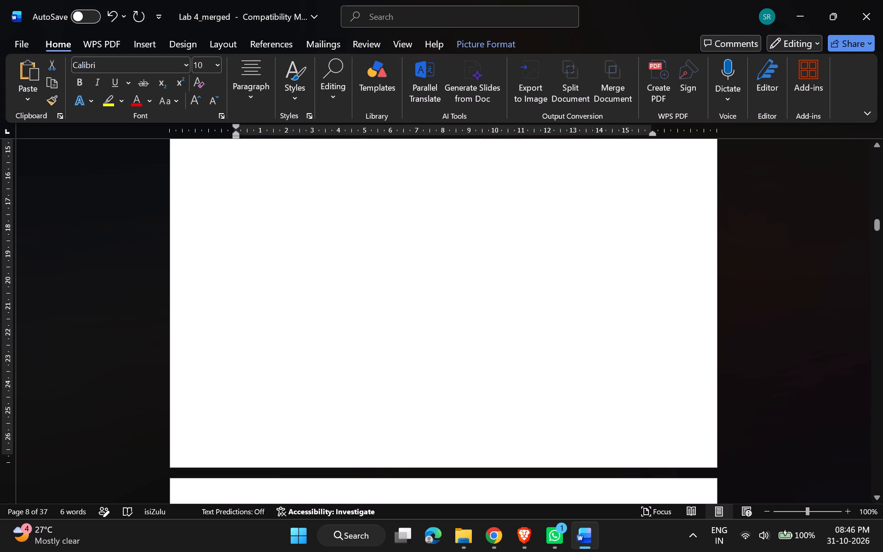
{"action": "left_click_drag", "start_coordinate": [430, 120], "coordinate": [427, 202]}
{"action": "scroll", "coordinate": [436, 297], "scroll_direction": "down", "scroll_amount": 1}
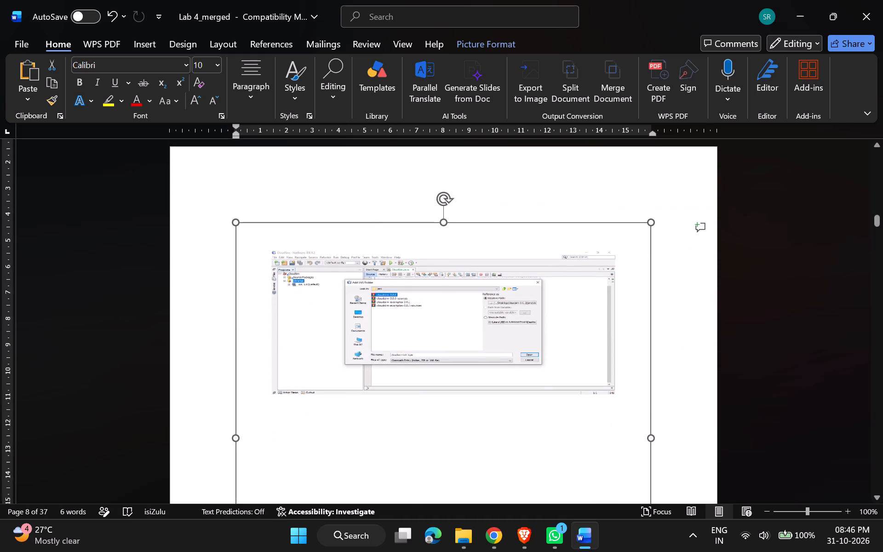
{"action": "scroll", "coordinate": [436, 297], "scroll_direction": "down", "scroll_amount": 1}
{"action": "left_click_drag", "start_coordinate": [443, 426], "coordinate": [447, 127]}
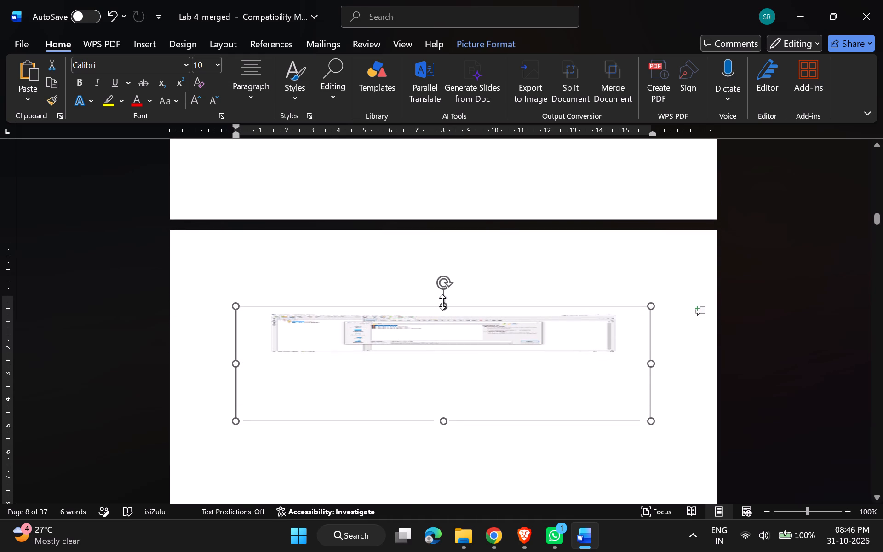
{"action": "left_click_drag", "start_coordinate": [444, 419], "coordinate": [441, 460]}
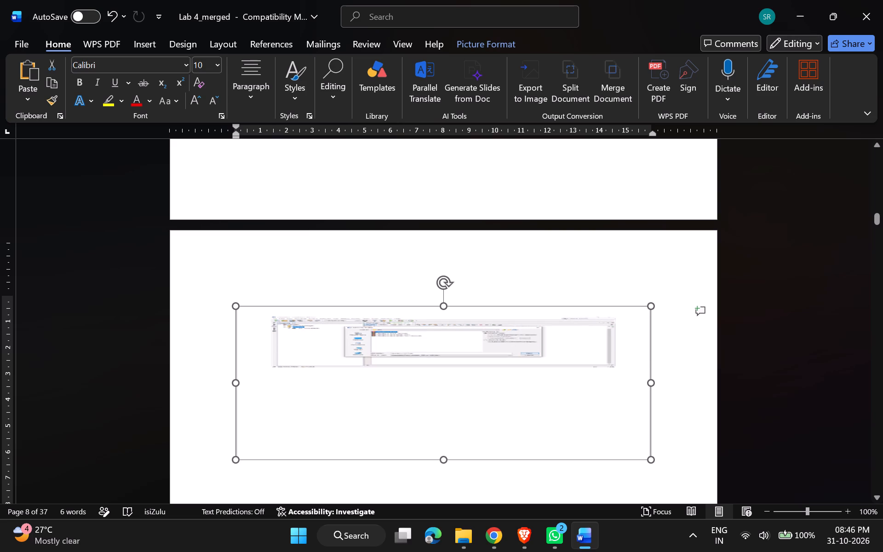
{"action": "left_click_drag", "start_coordinate": [441, 460], "coordinate": [443, 509]}
{"action": "scroll", "coordinate": [443, 378], "scroll_direction": "down", "scroll_amount": 1}
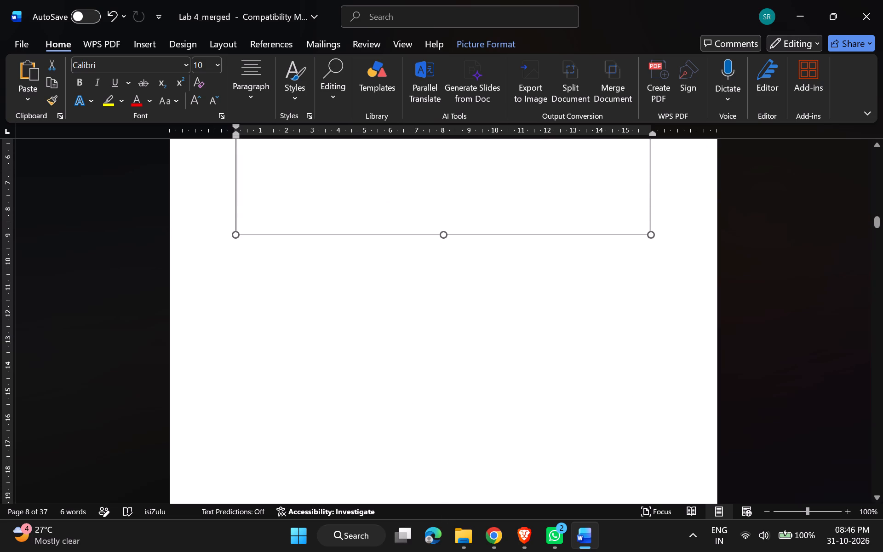
{"action": "scroll", "coordinate": [443, 378], "scroll_direction": "down", "scroll_amount": 1}
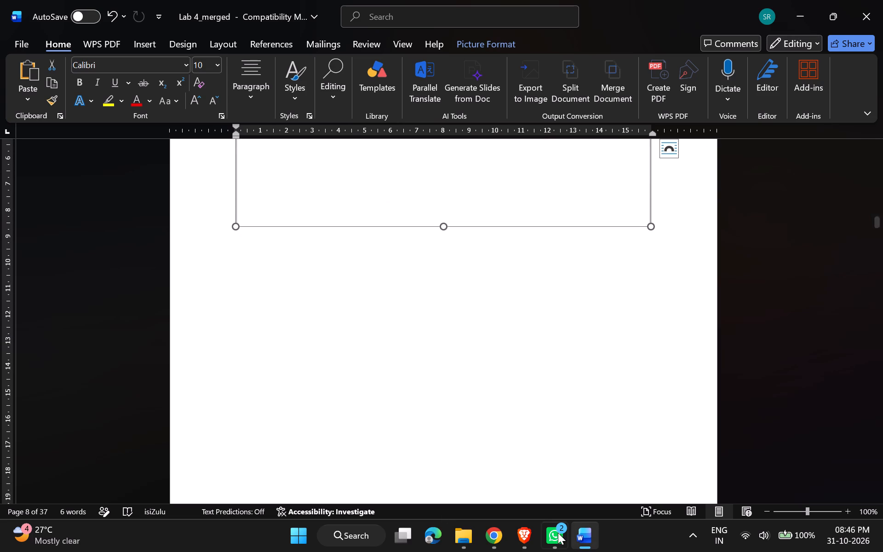
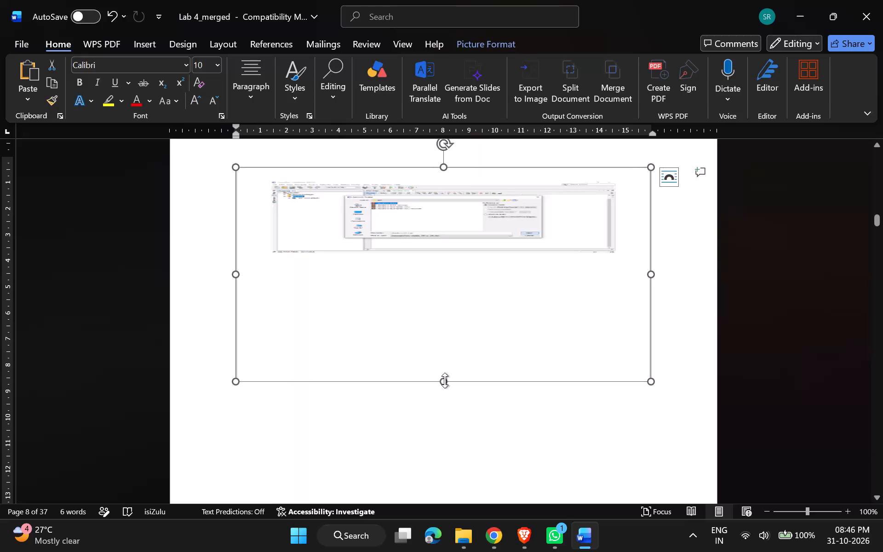
Increase the height of the Add JAR/Folder screenshot on page 8 to about 10 cm, keeping its full width.
{"action": "left_click_drag", "start_coordinate": [445, 380], "coordinate": [446, 428]}
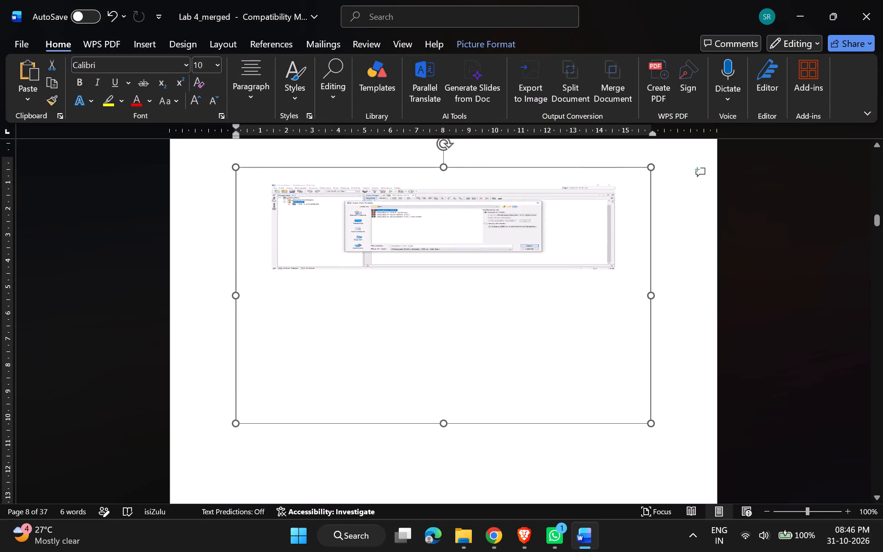
{"action": "left_click_drag", "start_coordinate": [446, 428], "coordinate": [446, 435]}
Shrink the CloudSim Java code screenshot at the top of page 9 to about 12.7 cm by 5.8 cm.
{"action": "scroll", "coordinate": [446, 435], "scroll_direction": "down", "scroll_amount": 4}
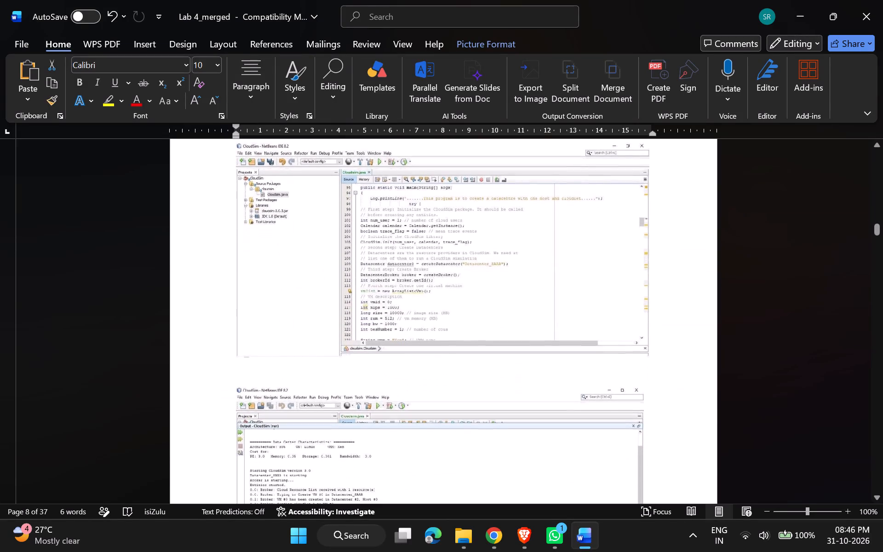
{"action": "left_click", "coordinate": [251, 253]}
{"action": "left_click_drag", "start_coordinate": [648, 355], "coordinate": [585, 334]}
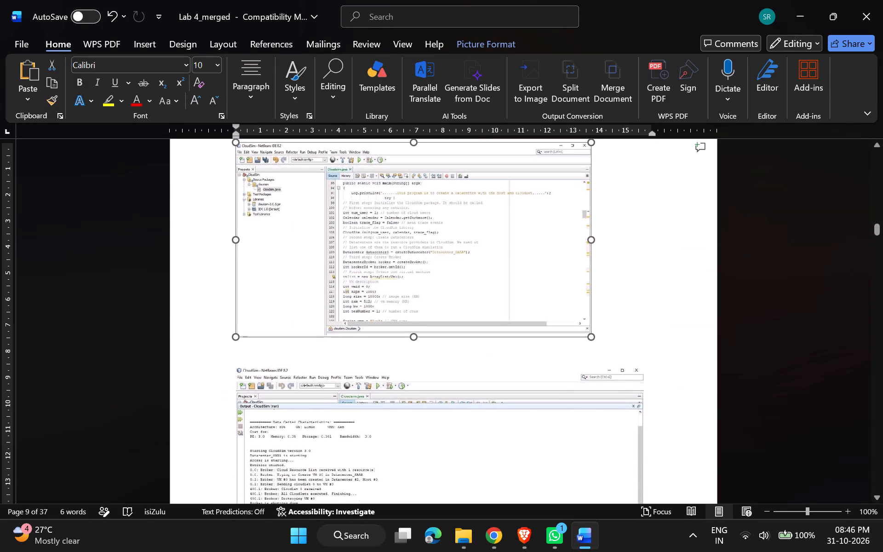
{"action": "left_click_drag", "start_coordinate": [585, 334], "coordinate": [571, 281]}
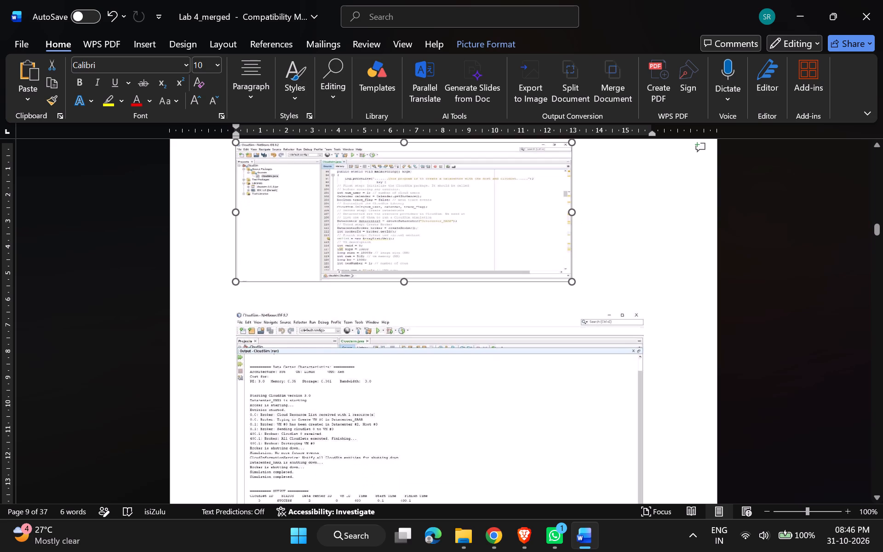
{"action": "left_click_drag", "start_coordinate": [571, 281], "coordinate": [568, 295]}
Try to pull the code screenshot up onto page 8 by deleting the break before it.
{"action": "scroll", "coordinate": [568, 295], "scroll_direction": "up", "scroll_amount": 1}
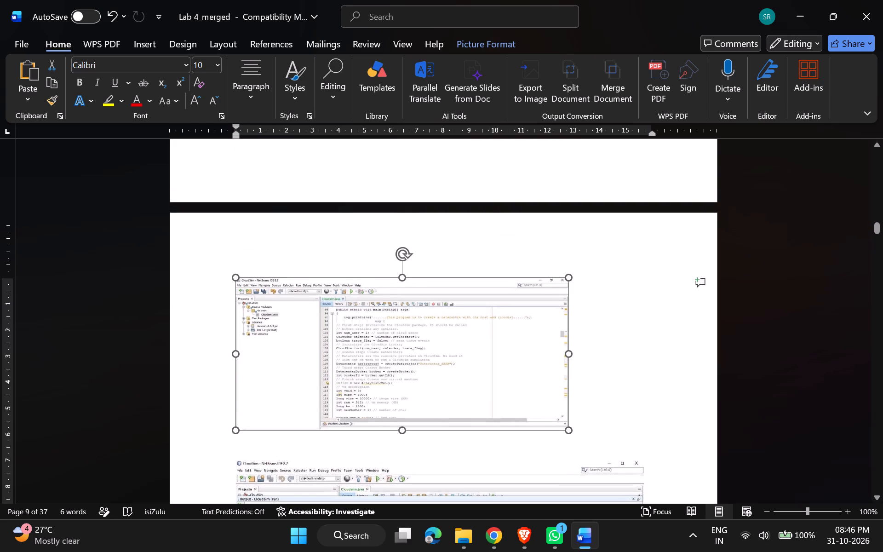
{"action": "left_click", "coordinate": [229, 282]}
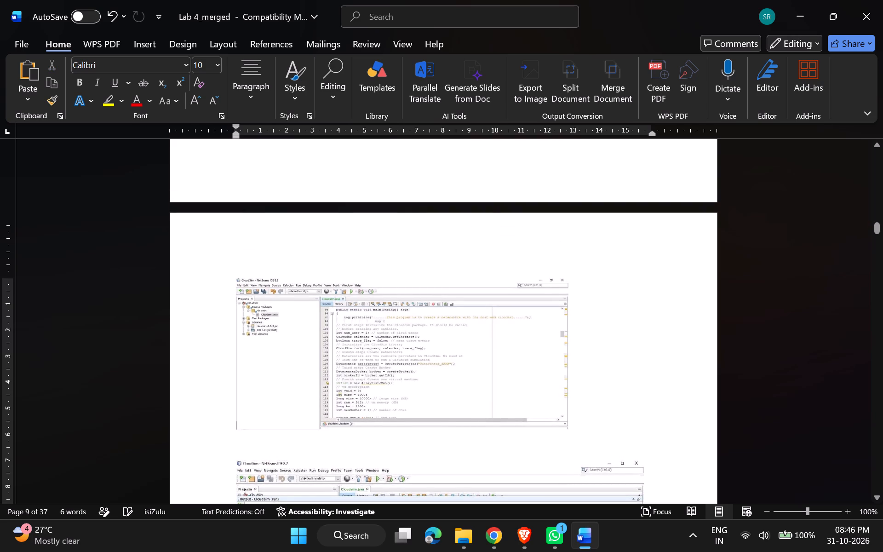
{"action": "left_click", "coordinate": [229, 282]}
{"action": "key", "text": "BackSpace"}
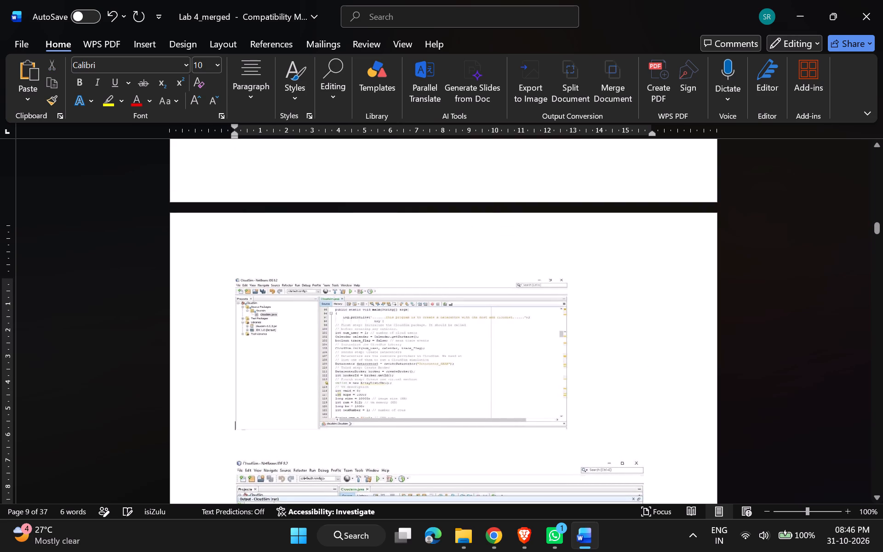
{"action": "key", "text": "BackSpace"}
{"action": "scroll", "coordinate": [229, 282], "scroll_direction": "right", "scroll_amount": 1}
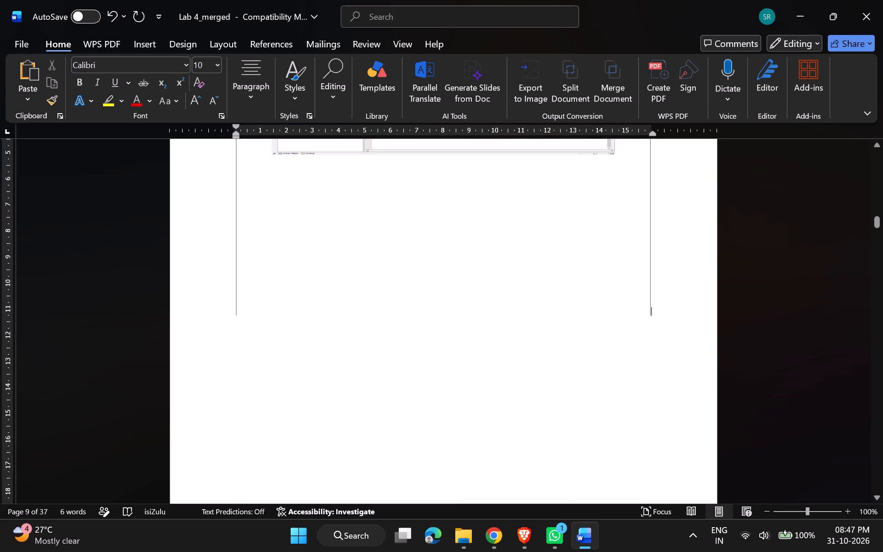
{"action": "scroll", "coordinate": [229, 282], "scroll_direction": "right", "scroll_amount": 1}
Shrink the code screenshot on page 9 further to about 12 cm wide by 5.2 cm high.
{"action": "scroll", "coordinate": [229, 282], "scroll_direction": "down", "scroll_amount": 1}
{"action": "left_click", "coordinate": [356, 315]}
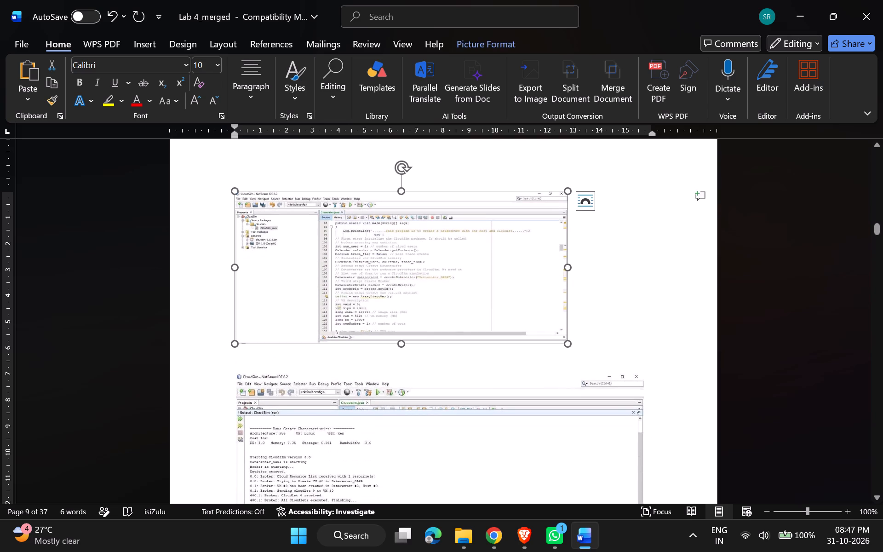
{"action": "left_click_drag", "start_coordinate": [567, 345], "coordinate": [546, 329]}
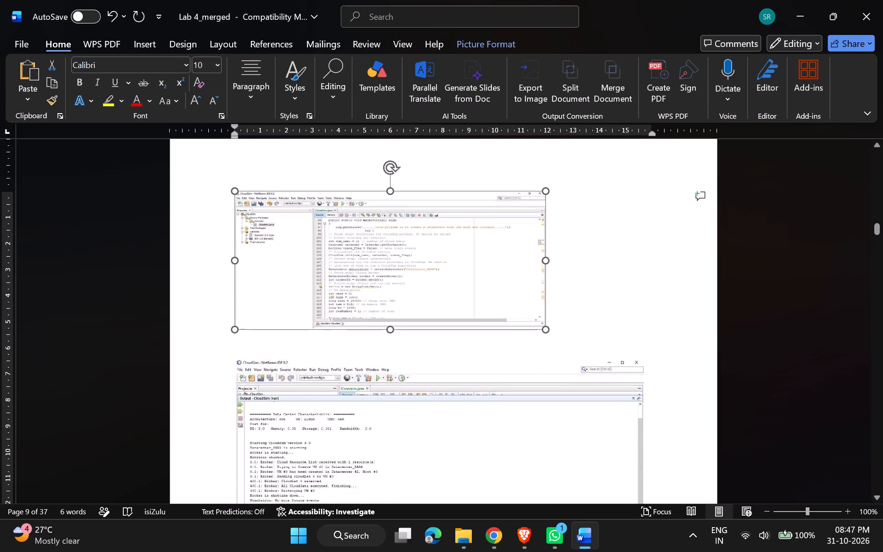
{"action": "left_click_drag", "start_coordinate": [546, 329], "coordinate": [545, 327]}
Copy the resized code screenshot from page 9 and paste it on a new line below the Add JAR/Folder screenshot on page 8.
{"action": "right_click", "coordinate": [431, 247]}
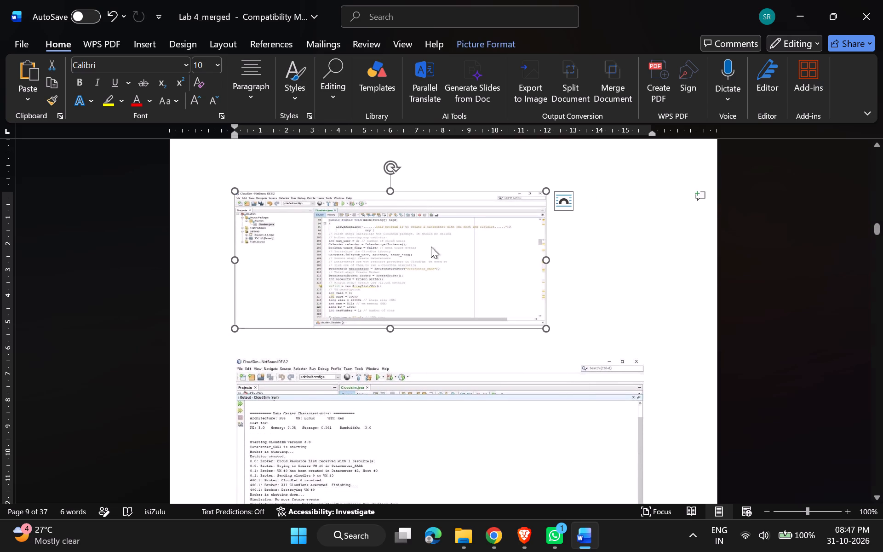
{"action": "left_click", "coordinate": [495, 173]}
{"action": "scroll", "coordinate": [495, 173], "scroll_direction": "up", "scroll_amount": 2}
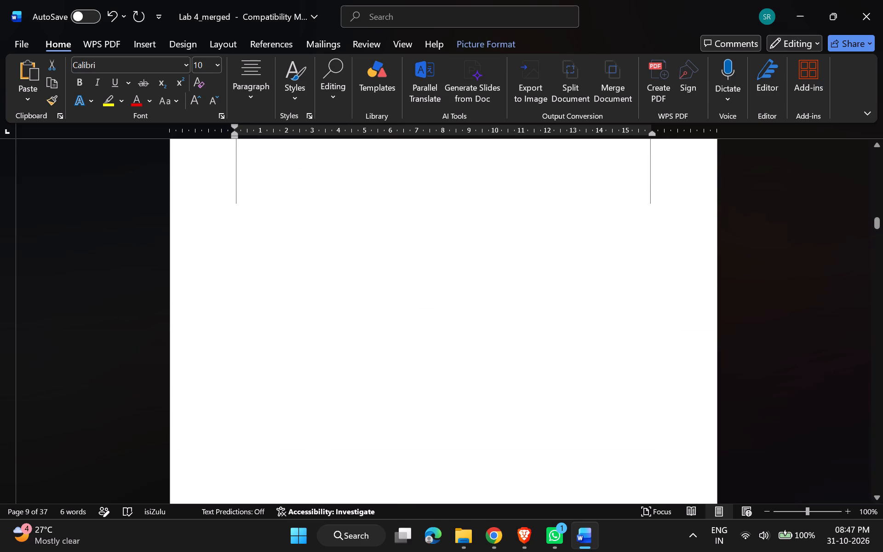
{"action": "left_click", "coordinate": [675, 192]}
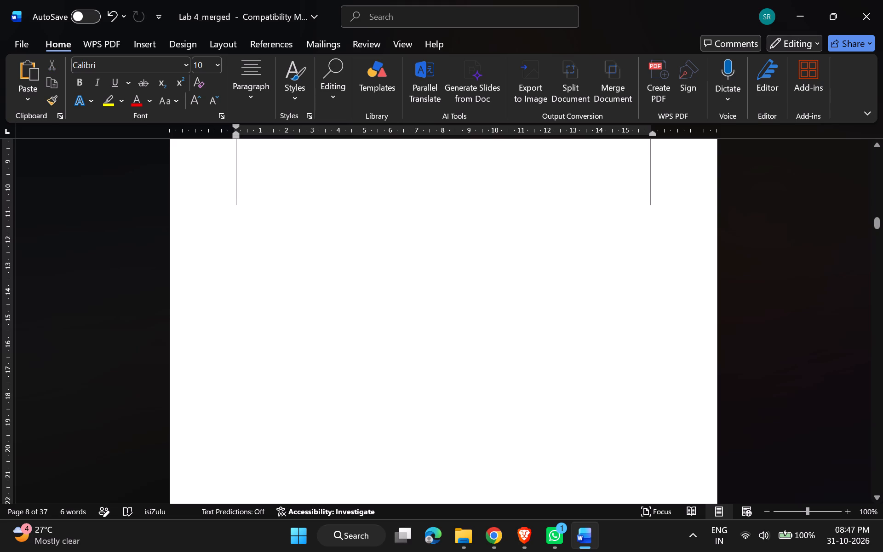
{"action": "key", "text": "Return"}
{"action": "key", "text": "Return"}
{"action": "key", "text": "ctrl+v"}
Delete the original code screenshot from the top of page 9.
{"action": "scroll", "coordinate": [529, 381], "scroll_direction": "down", "scroll_amount": 3}
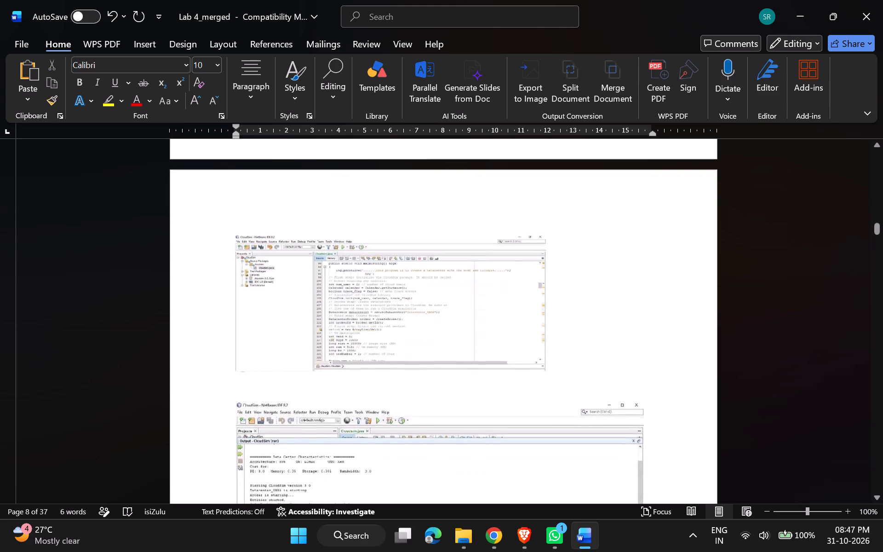
{"action": "scroll", "coordinate": [529, 381], "scroll_direction": "down", "scroll_amount": 1}
{"action": "left_click", "coordinate": [448, 255]}
{"action": "key", "text": "Delete"}
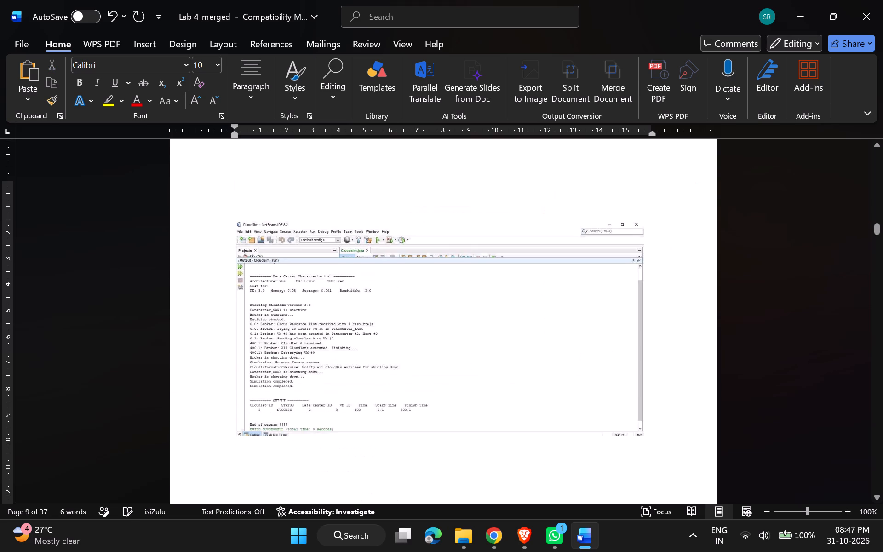
Shrink the CloudSim output console screenshot on page 9 to about 12 cm wide by 5.3 cm high.
{"action": "left_click", "coordinate": [473, 304]}
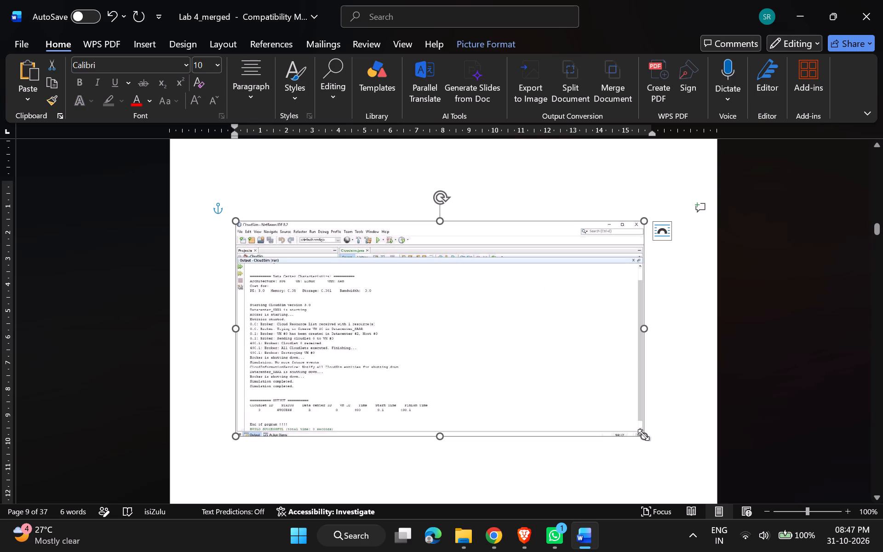
{"action": "left_click_drag", "start_coordinate": [643, 435], "coordinate": [551, 360]}
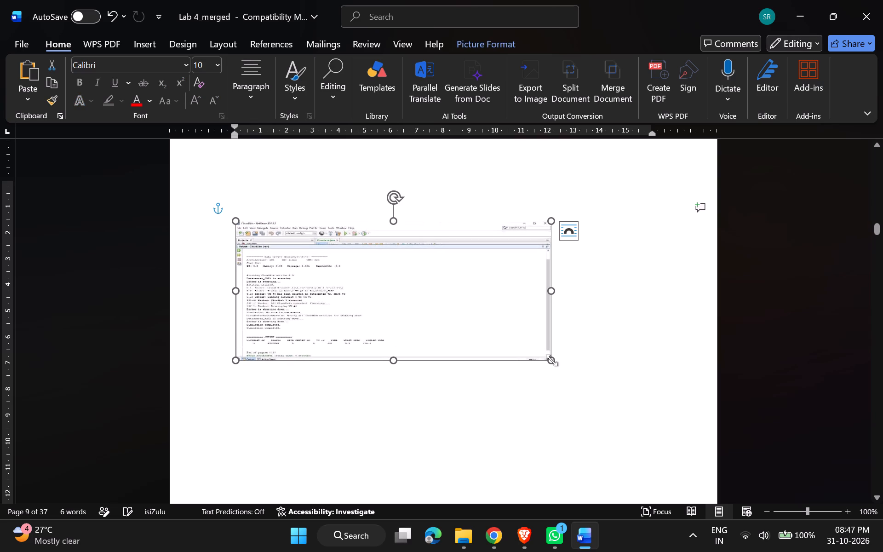
Copy the resized output console screenshot from page 9 and paste it on a new line below the code screenshot on page 8.
{"action": "right_click", "coordinate": [423, 303]}
{"action": "left_click", "coordinate": [480, 167]}
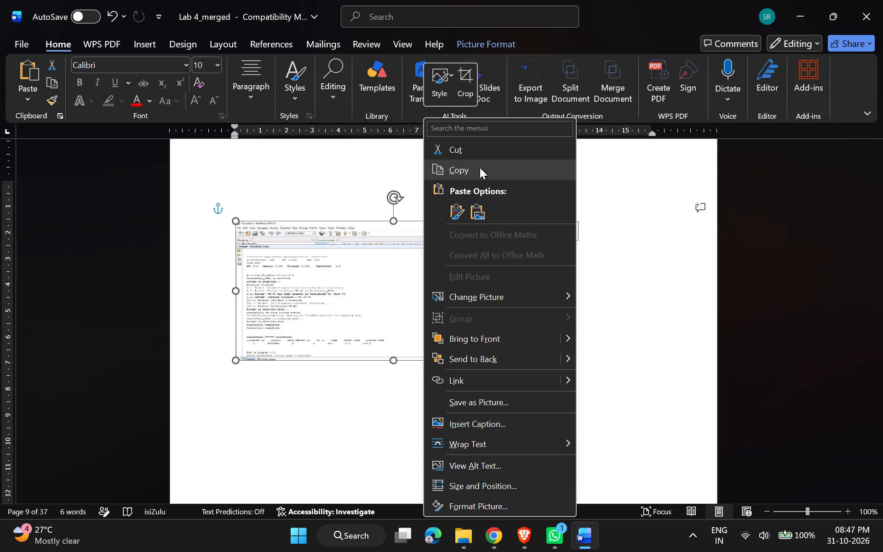
{"action": "scroll", "coordinate": [480, 167], "scroll_direction": "up", "scroll_amount": 3}
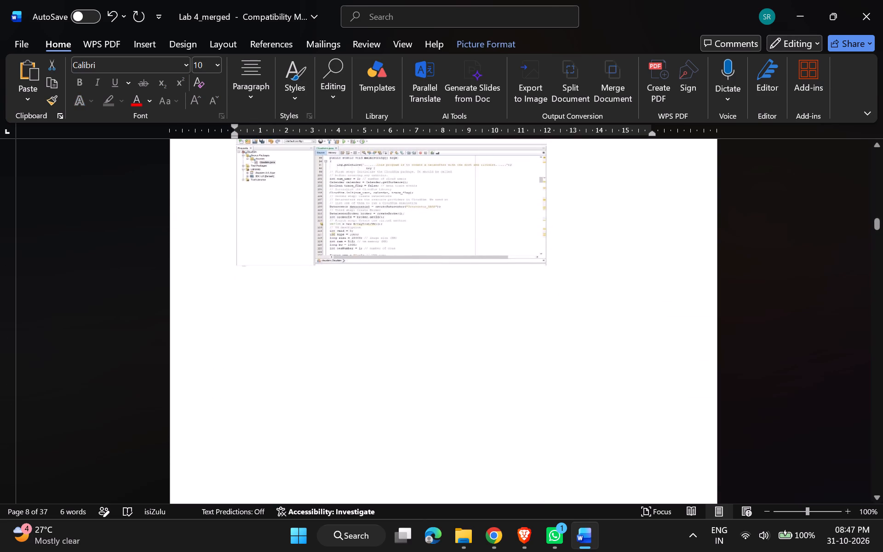
{"action": "left_click", "coordinate": [571, 256]}
{"action": "key", "text": "Return"}
{"action": "key", "text": "Return"}
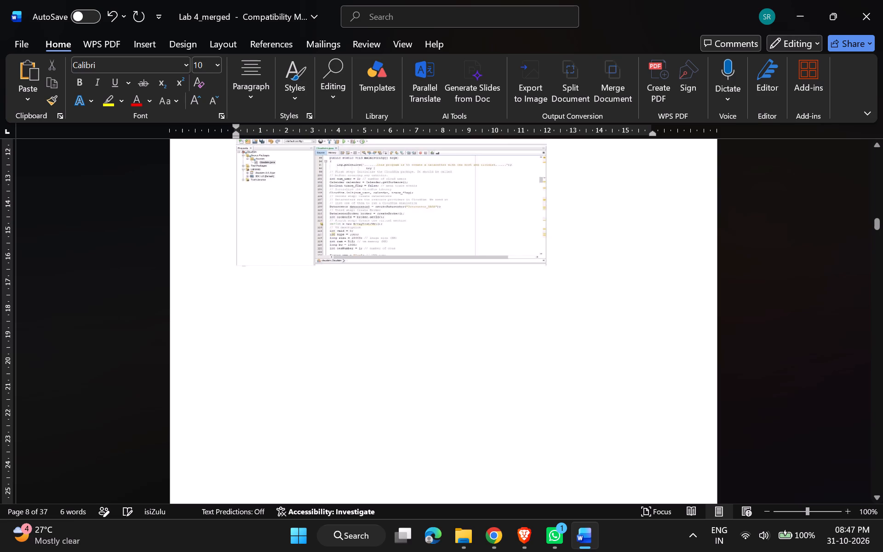
{"action": "key", "text": "ctrl+v"}
Delete the original output console screenshot from page 9.
{"action": "scroll", "coordinate": [571, 256], "scroll_direction": "down", "scroll_amount": 1}
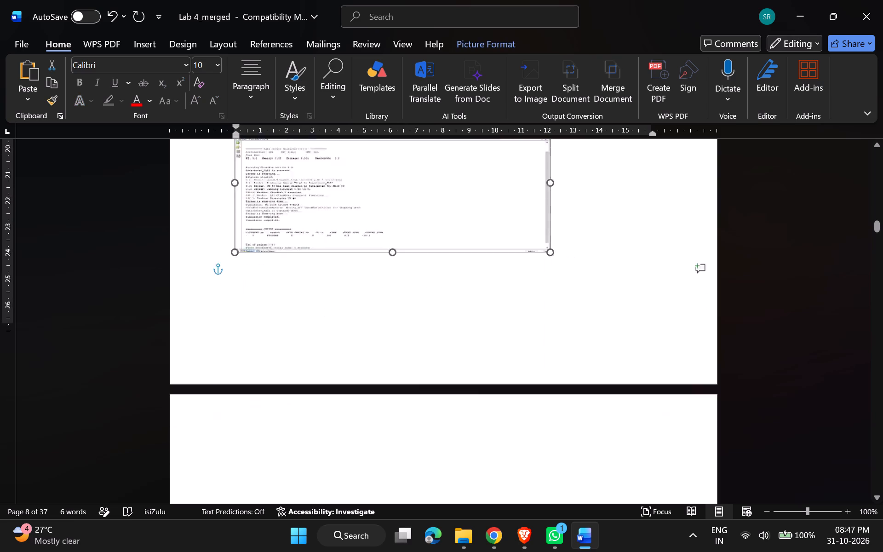
{"action": "scroll", "coordinate": [571, 256], "scroll_direction": "down", "scroll_amount": 1}
{"action": "scroll", "coordinate": [445, 247], "scroll_direction": "up", "scroll_amount": 1}
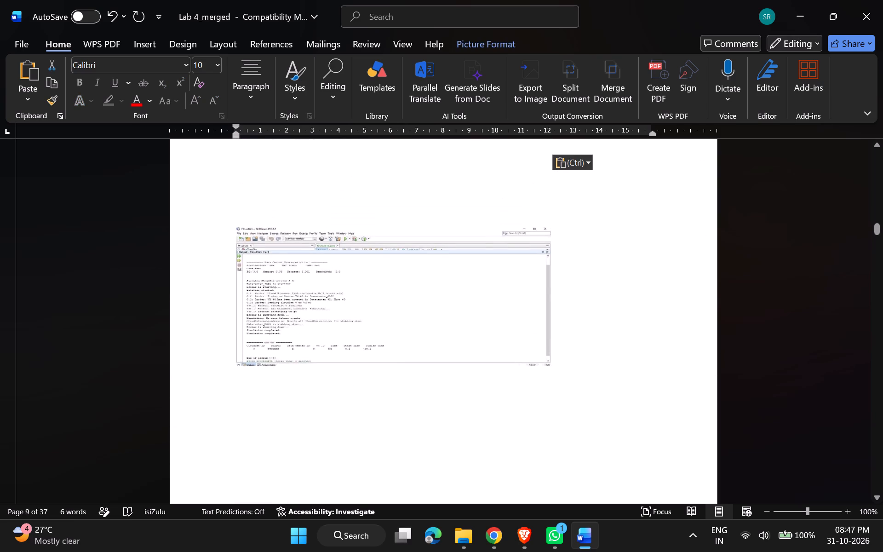
{"action": "left_click", "coordinate": [388, 305]}
{"action": "key", "text": "Delete"}
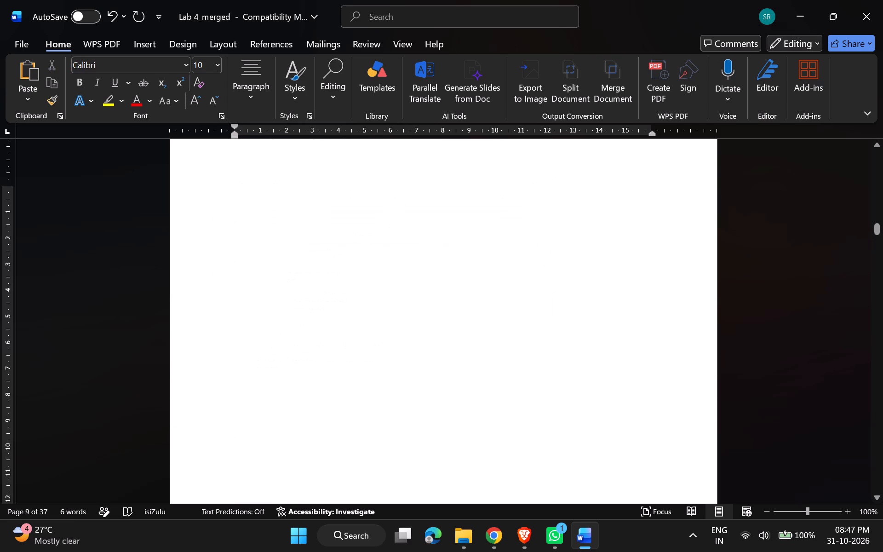
Remove the blank page left after the output console screenshot on page 8.
{"action": "key", "text": "BackSpace"}
{"action": "key", "text": "BackSpace"}
{"action": "key", "text": "BackSpace"}
{"action": "scroll", "coordinate": [388, 305], "scroll_direction": "right", "scroll_amount": 1}
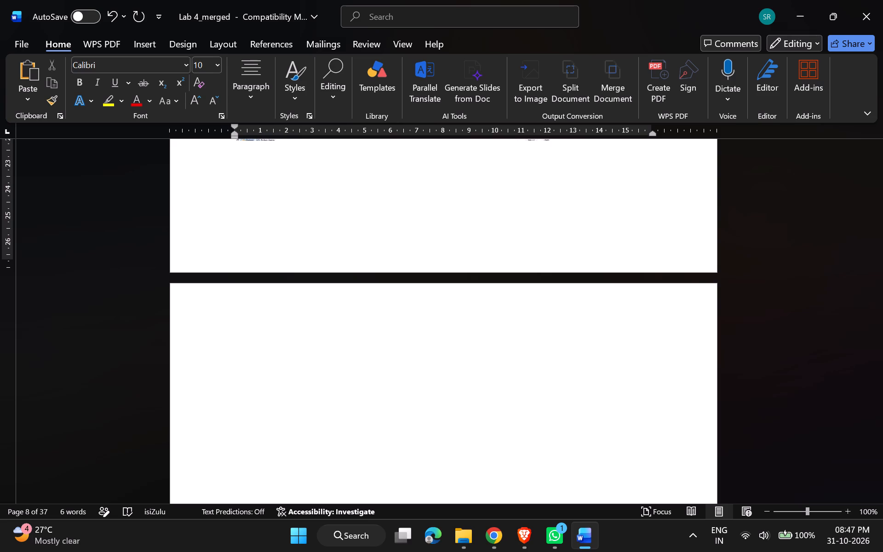
{"action": "scroll", "coordinate": [388, 305], "scroll_direction": "right", "scroll_amount": 1}
{"action": "left_click", "coordinate": [387, 385]}
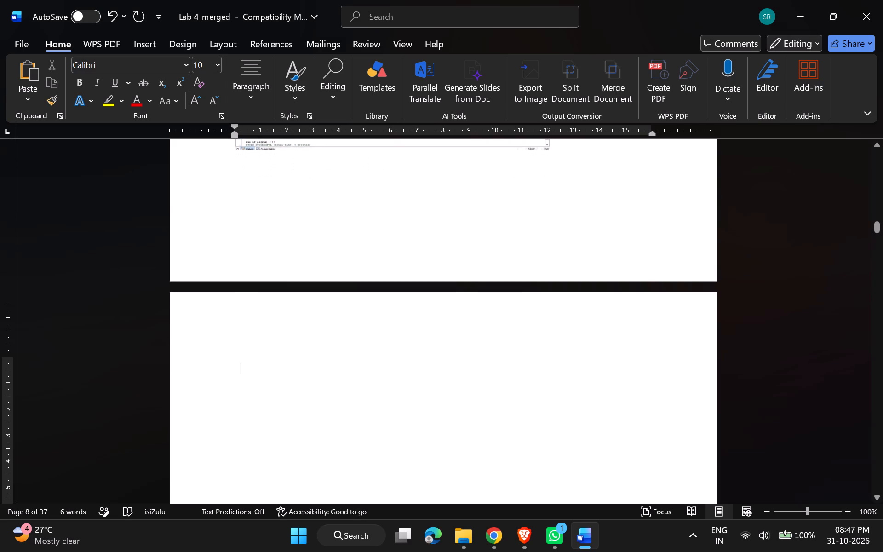
{"action": "key", "text": "Delete"}
Shrink the New Project dialog screenshot on page 9 to about 10 cm wide by 4.3 cm high.
{"action": "left_click", "coordinate": [441, 411]}
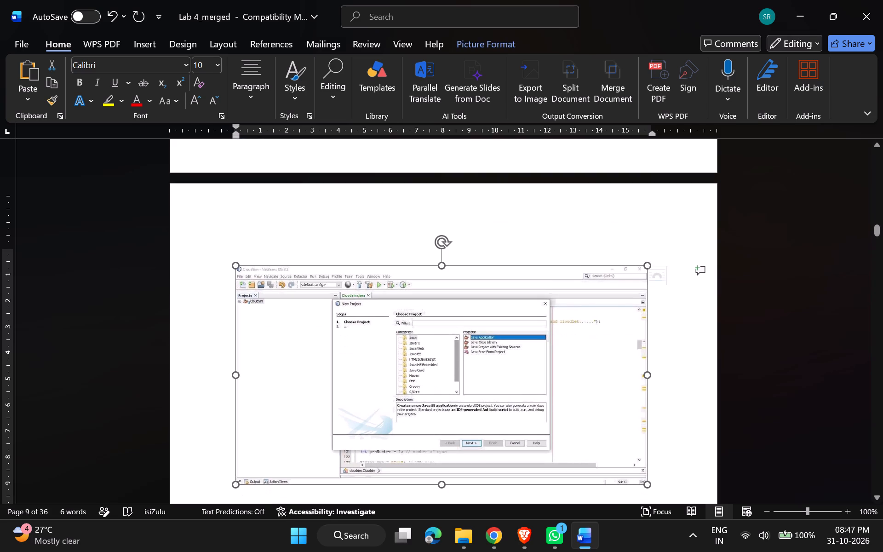
{"action": "left_click_drag", "start_coordinate": [647, 482], "coordinate": [529, 376]}
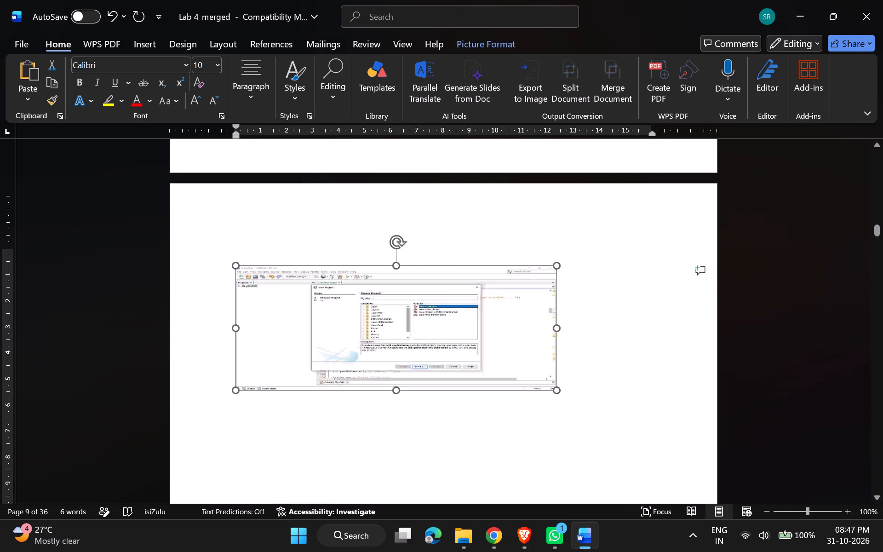
{"action": "left_click_drag", "start_coordinate": [529, 376], "coordinate": [499, 378]}
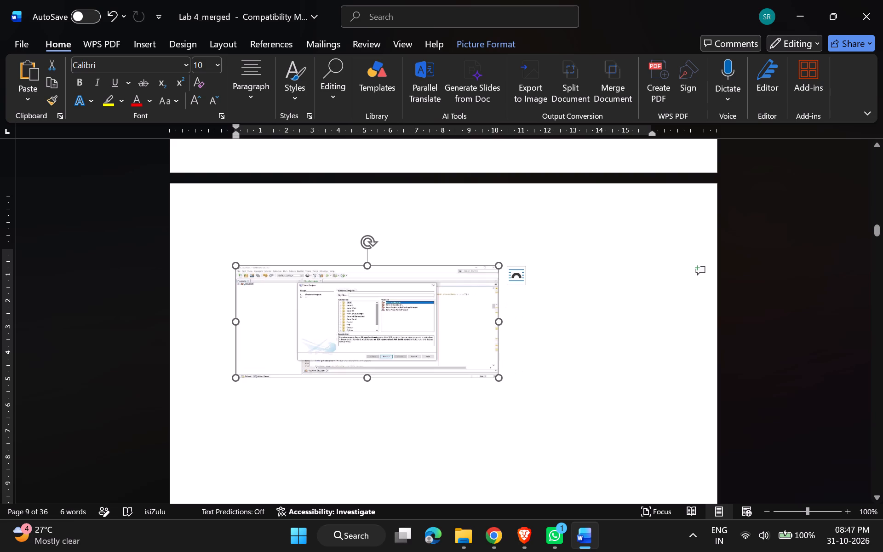
Copy the New Java Application screenshot from page 10 and paste it on a new line below the New Project screenshot on page 9.
{"action": "scroll", "coordinate": [372, 319], "scroll_direction": "down", "scroll_amount": 4}
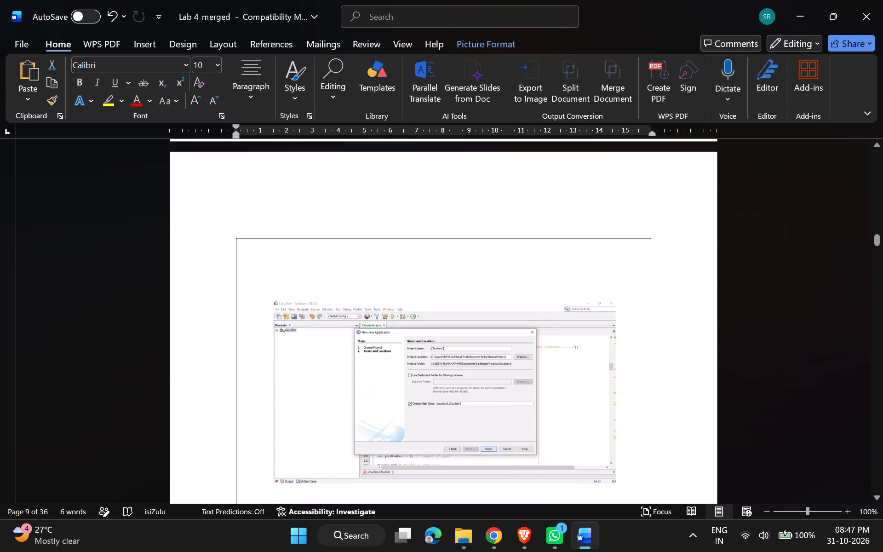
{"action": "right_click", "coordinate": [423, 322]}
{"action": "left_click", "coordinate": [485, 162]}
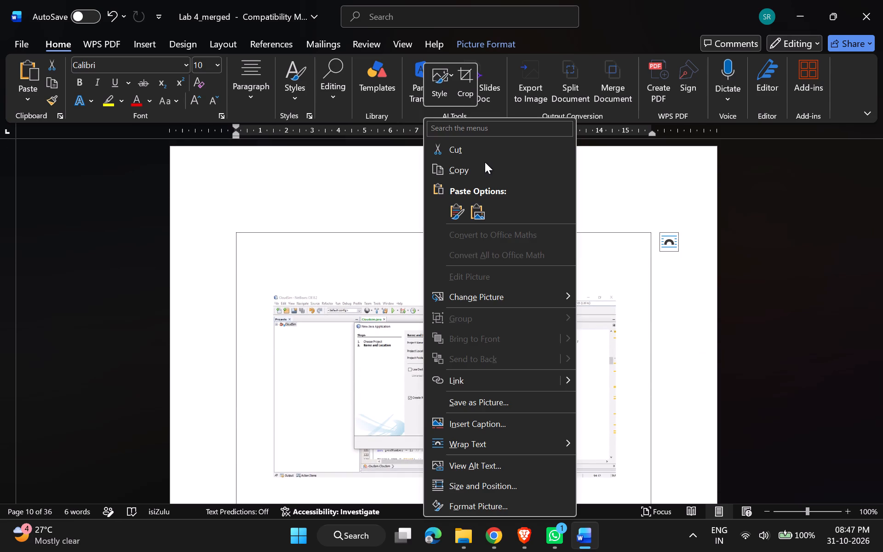
{"action": "scroll", "coordinate": [485, 162], "scroll_direction": "up", "scroll_amount": 4}
{"action": "left_click", "coordinate": [546, 247]}
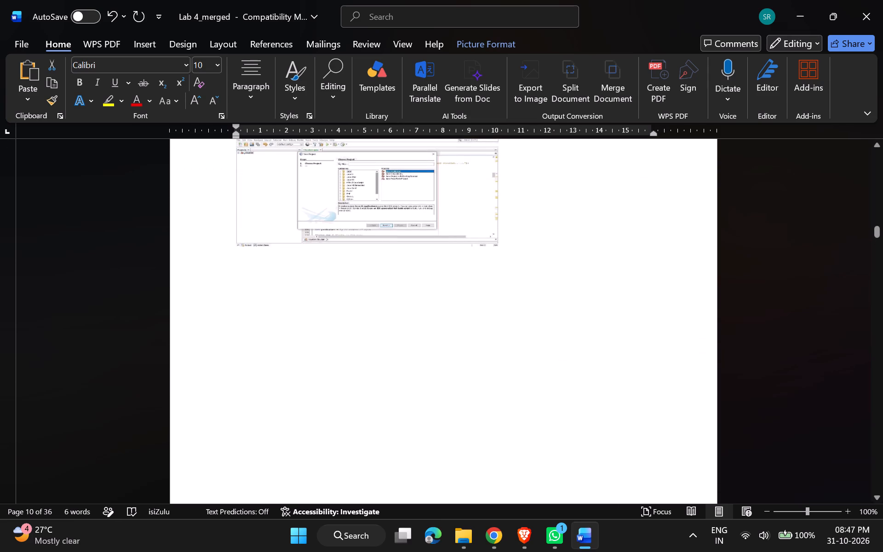
{"action": "key", "text": "Return"}
{"action": "key", "text": "ctrl+v"}
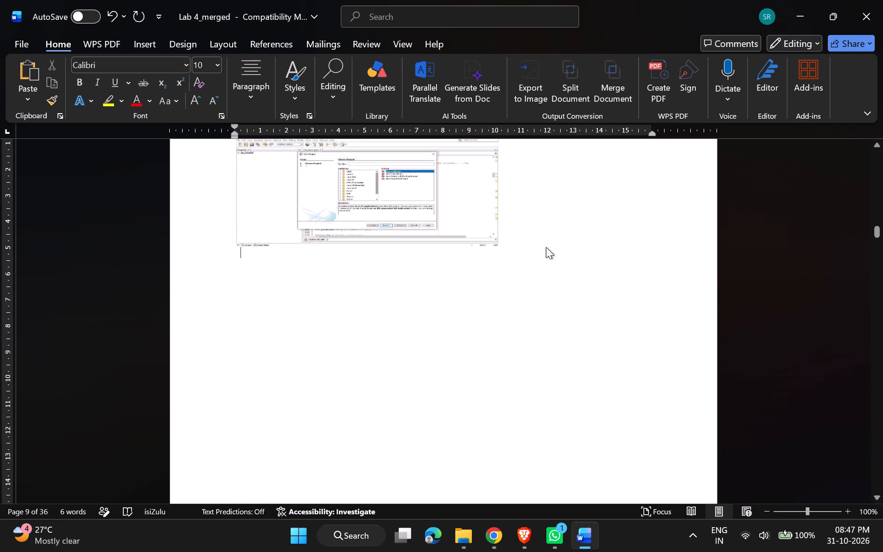
Reduce the height of the pasted New Java Application screenshot on page 9 to about 16 cm, keeping its full width.
{"action": "left_click", "coordinate": [542, 363]}
{"action": "scroll", "coordinate": [542, 363], "scroll_direction": "down", "scroll_amount": 1}
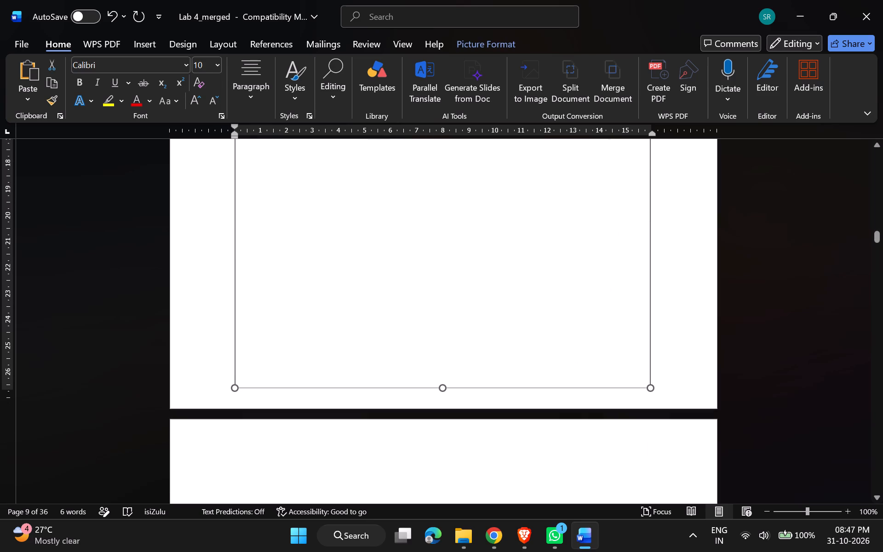
{"action": "left_click_drag", "start_coordinate": [444, 380], "coordinate": [445, 247]}
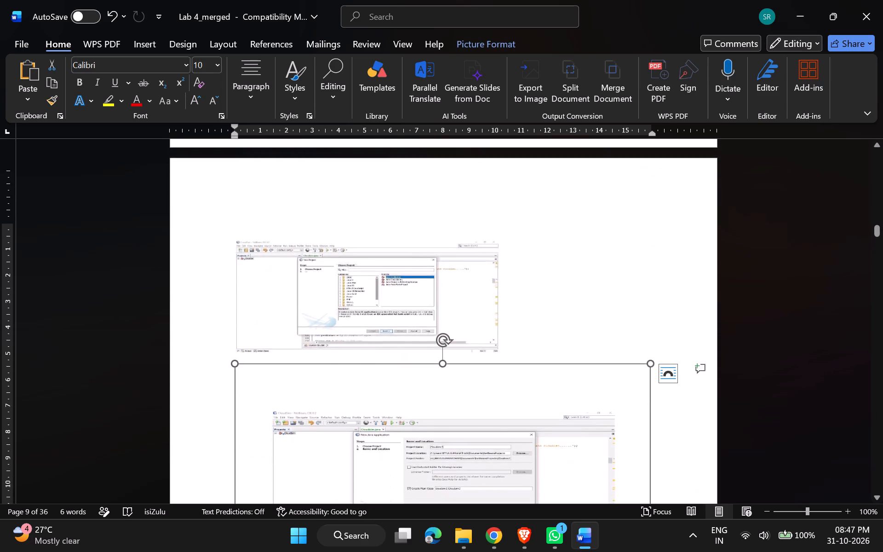
Narrow the New Java Application screenshot on page 9 to about 13.8 cm wide.
{"action": "scroll", "coordinate": [445, 247], "scroll_direction": "down", "scroll_amount": 1}
{"action": "left_click_drag", "start_coordinate": [653, 345], "coordinate": [616, 344]}
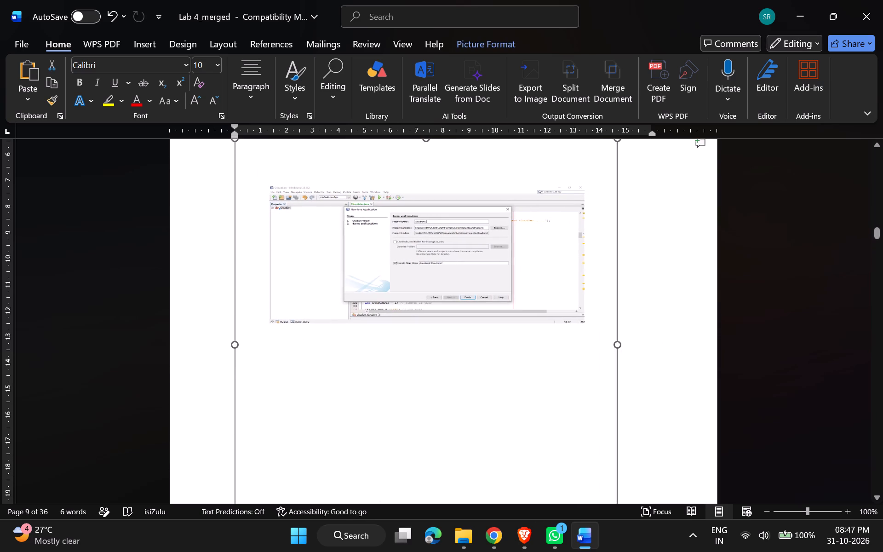
{"action": "left_click_drag", "start_coordinate": [616, 344], "coordinate": [593, 351]}
{"action": "scroll", "coordinate": [593, 351], "scroll_direction": "down", "scroll_amount": 1}
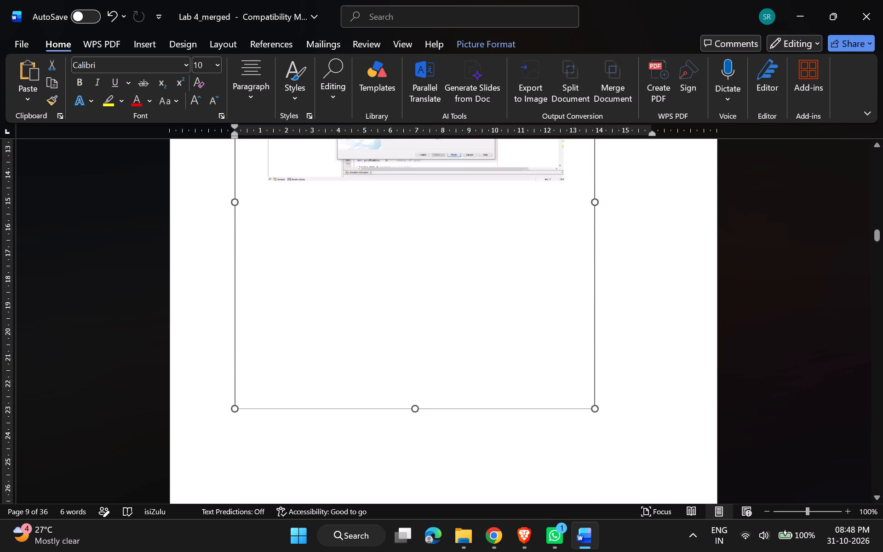
Cut the original New Java Application screenshot from page 10.
{"action": "scroll", "coordinate": [593, 351], "scroll_direction": "down", "scroll_amount": 1}
{"action": "right_click", "coordinate": [528, 293]}
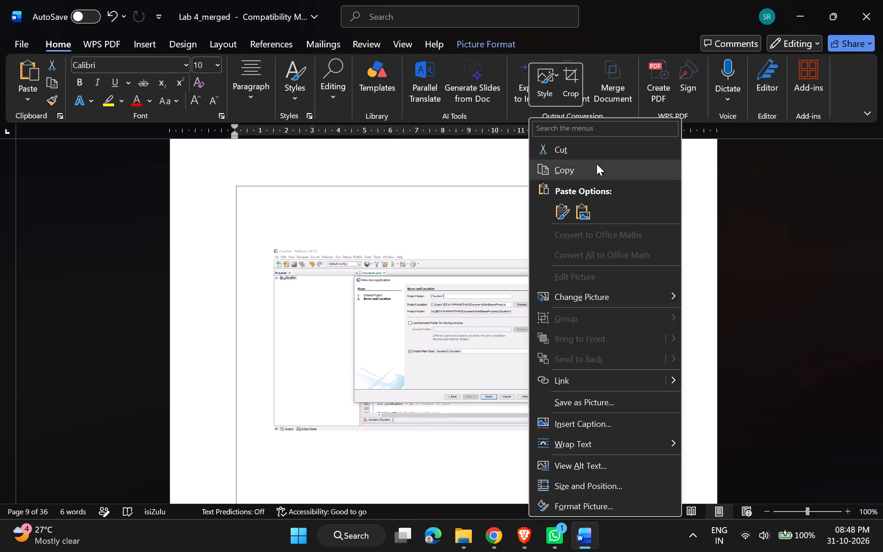
{"action": "left_click", "coordinate": [579, 147]}
Remove the blank page 10 left behind by the cut New Java Application screenshot.
{"action": "scroll", "coordinate": [428, 273], "scroll_direction": "up", "scroll_amount": 1}
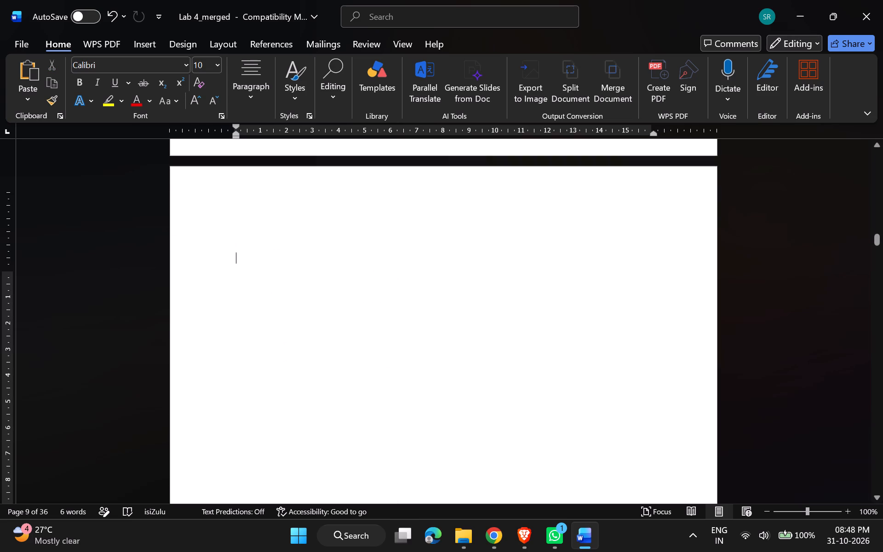
{"action": "scroll", "coordinate": [428, 273], "scroll_direction": "up", "scroll_amount": 1}
{"action": "key", "text": "Delete"}
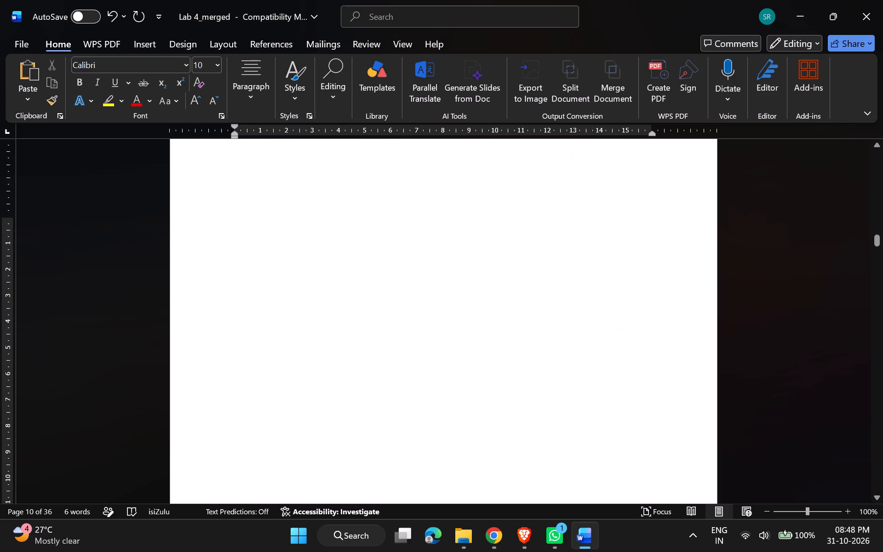
{"action": "left_click", "coordinate": [428, 273]}
{"action": "scroll", "coordinate": [428, 273], "scroll_direction": "up", "scroll_amount": 1}
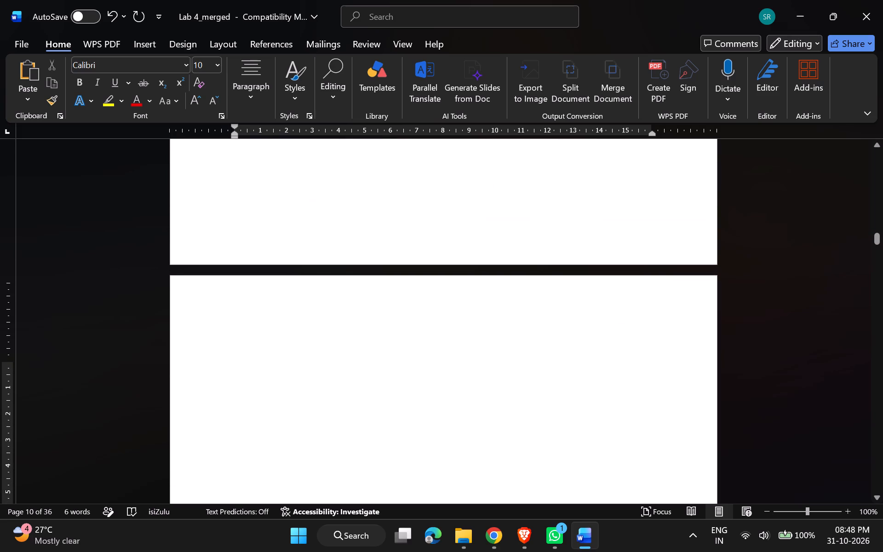
{"action": "left_click", "coordinate": [271, 353]}
{"action": "double_click", "coordinate": [271, 353]}
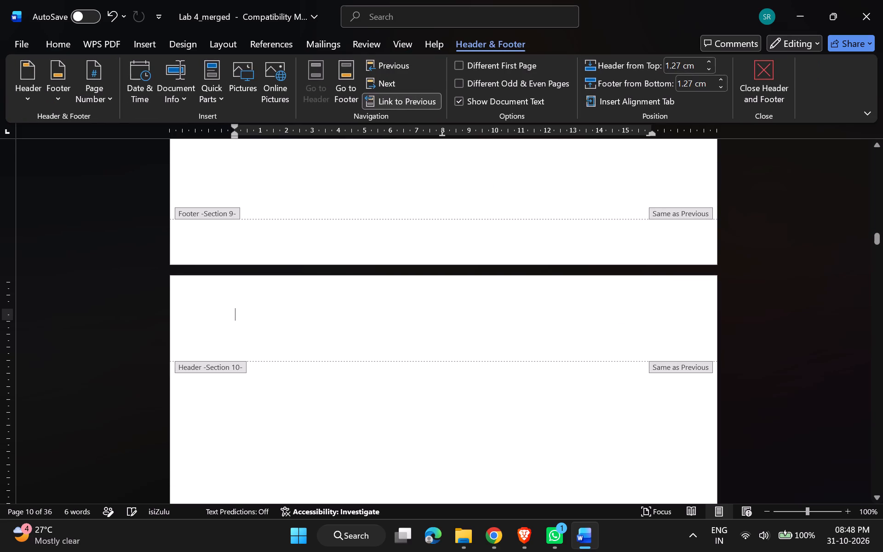
{"action": "double_click", "coordinate": [279, 397]}
{"action": "left_click", "coordinate": [279, 397]}
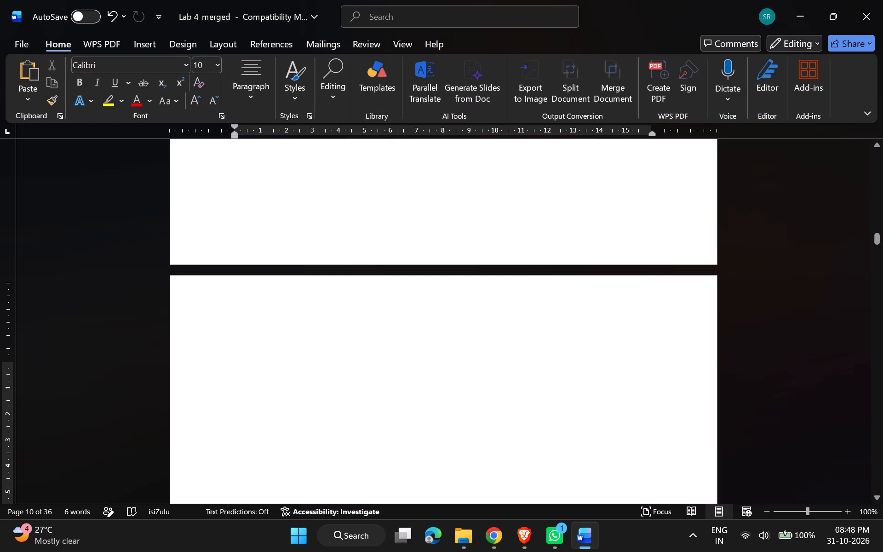
{"action": "double_click", "coordinate": [269, 405]}
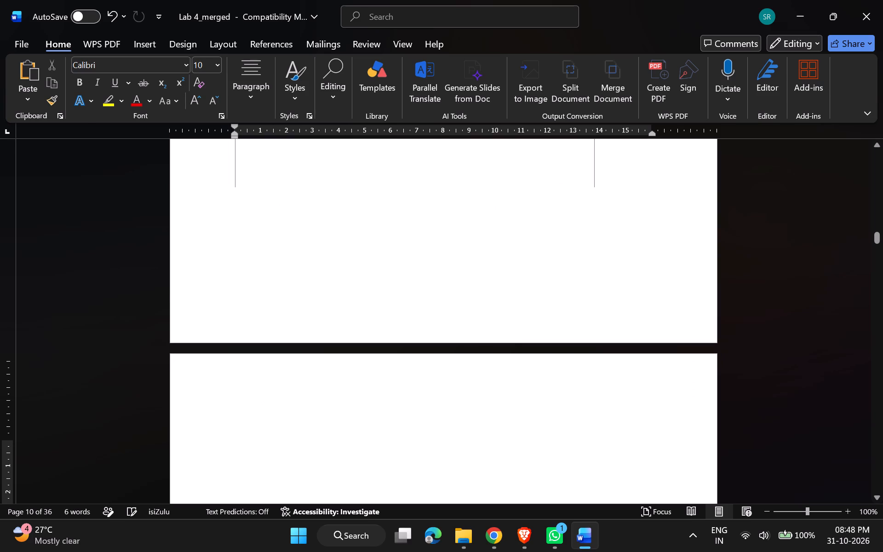
{"action": "left_click", "coordinate": [268, 421]}
{"action": "triple_click", "coordinate": [274, 452]}
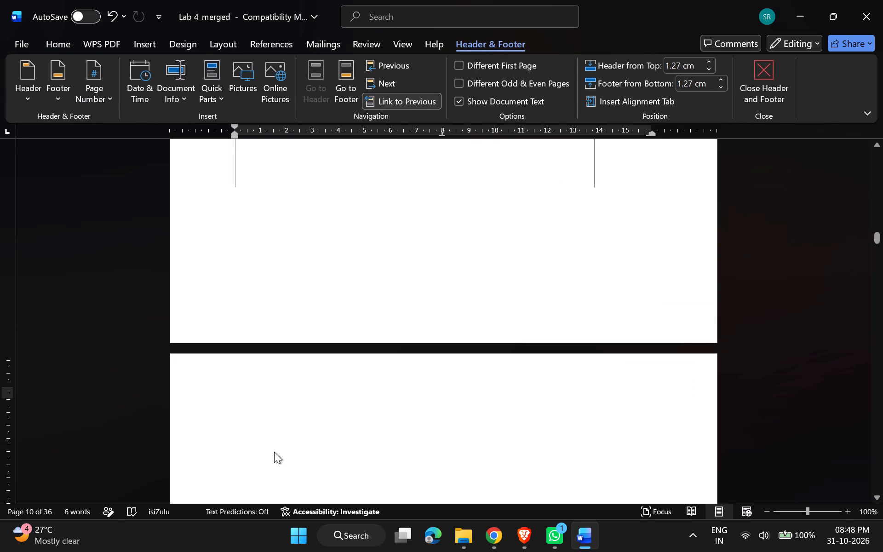
{"action": "left_click", "coordinate": [257, 461]}
{"action": "triple_click", "coordinate": [257, 461]}
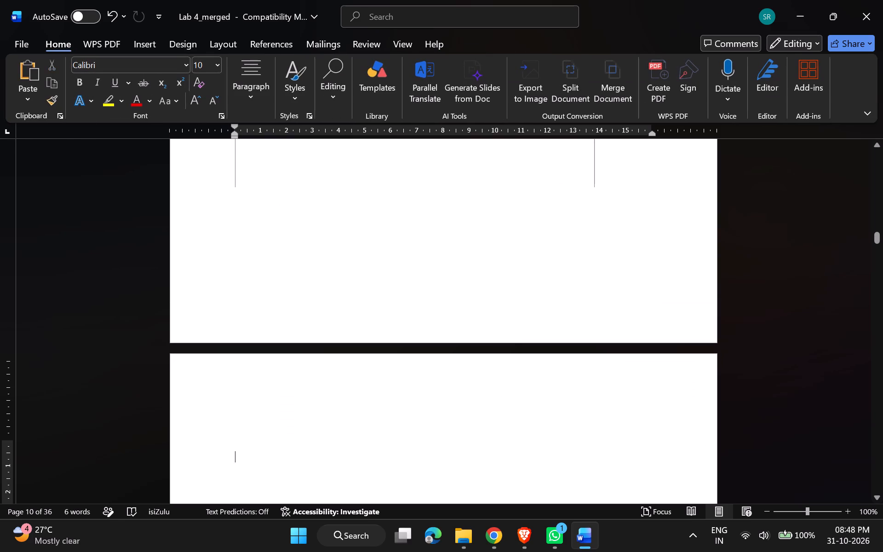
{"action": "key", "text": "BackSpace"}
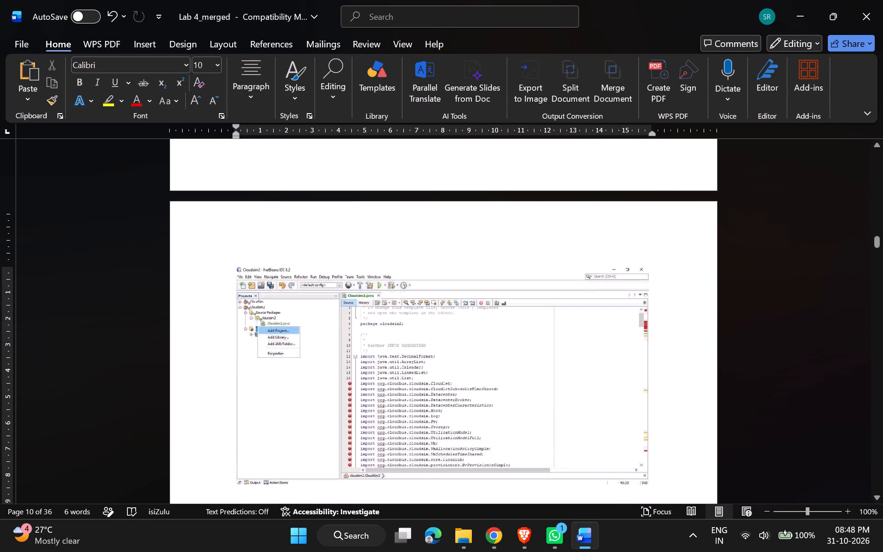
Shrink the Cloudsim2 screenshot showing Add Project on page 10 to about 11.5 cm wide by 5.3 cm high.
{"action": "scroll", "coordinate": [257, 461], "scroll_direction": "right", "scroll_amount": 1}
{"action": "scroll", "coordinate": [257, 461], "scroll_direction": "down", "scroll_amount": 1}
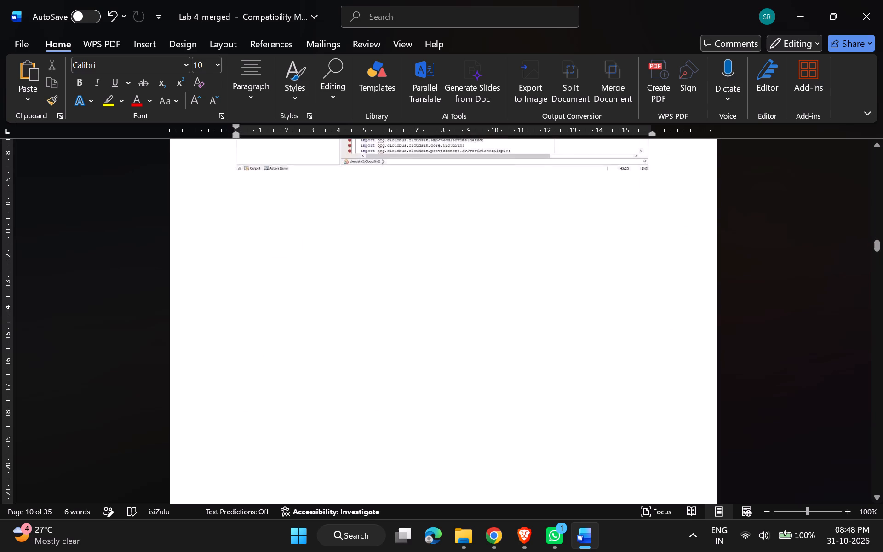
{"action": "scroll", "coordinate": [324, 385], "scroll_direction": "up", "scroll_amount": 1}
{"action": "left_click", "coordinate": [399, 256]}
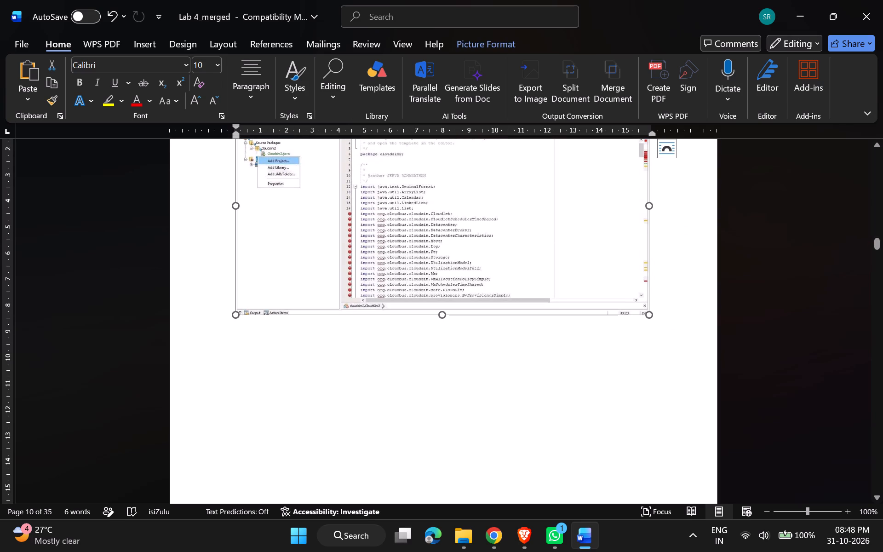
{"action": "left_click_drag", "start_coordinate": [648, 310], "coordinate": [558, 251]}
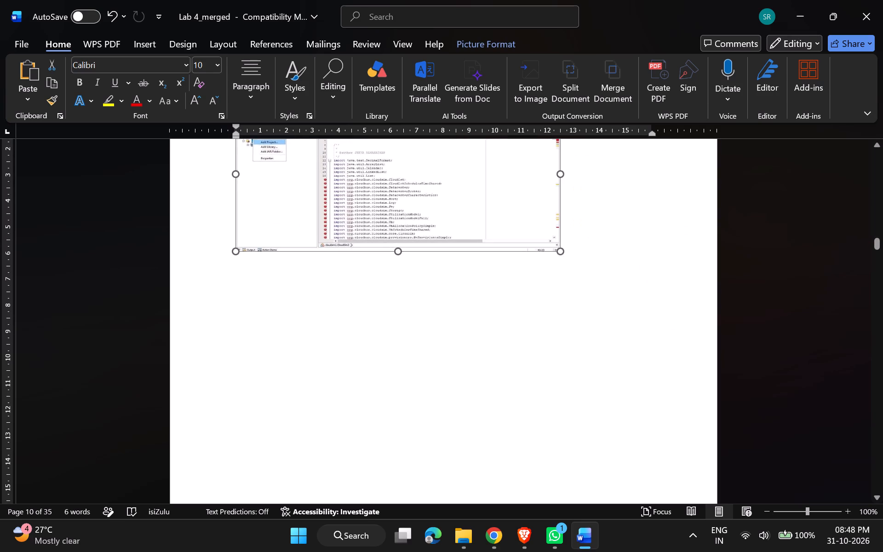
{"action": "left_click_drag", "start_coordinate": [558, 251], "coordinate": [535, 236]}
{"action": "scroll", "coordinate": [535, 236], "scroll_direction": "up", "scroll_amount": 1}
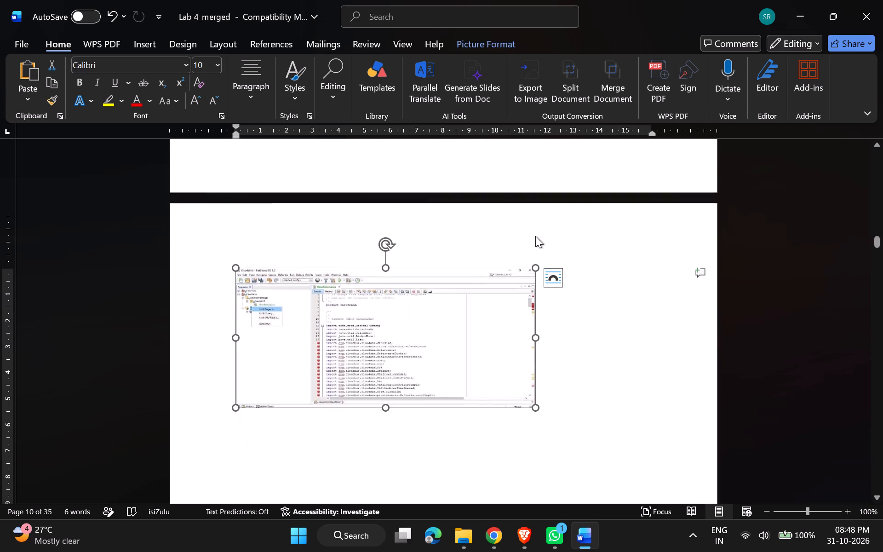
Move the Add JAR/Folder screenshot on page 11 about 1.7 cm to the left so it fits within the page.
{"action": "scroll", "coordinate": [535, 236], "scroll_direction": "down", "scroll_amount": 2}
{"action": "scroll", "coordinate": [493, 329], "scroll_direction": "down", "scroll_amount": 1}
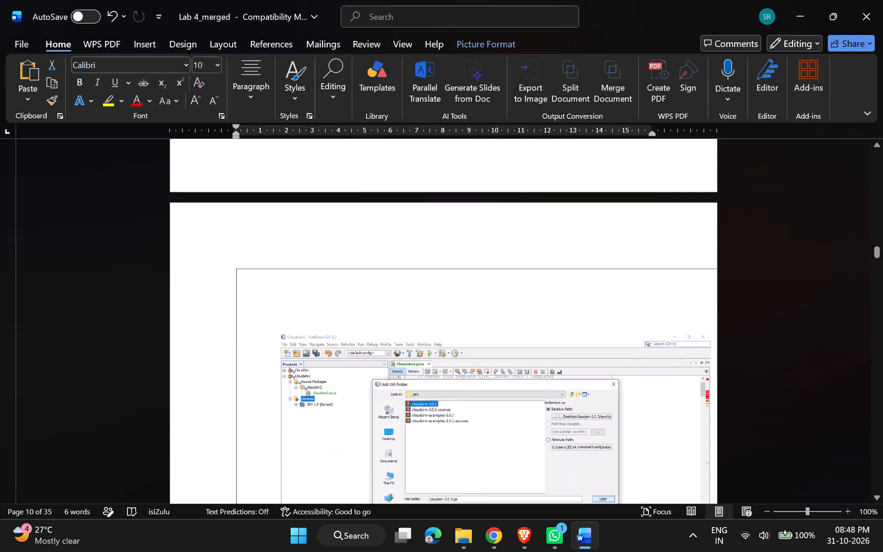
{"action": "scroll", "coordinate": [493, 329], "scroll_direction": "down", "scroll_amount": 2}
{"action": "left_click", "coordinate": [467, 282]}
{"action": "scroll", "coordinate": [467, 282], "scroll_direction": "down", "scroll_amount": 1}
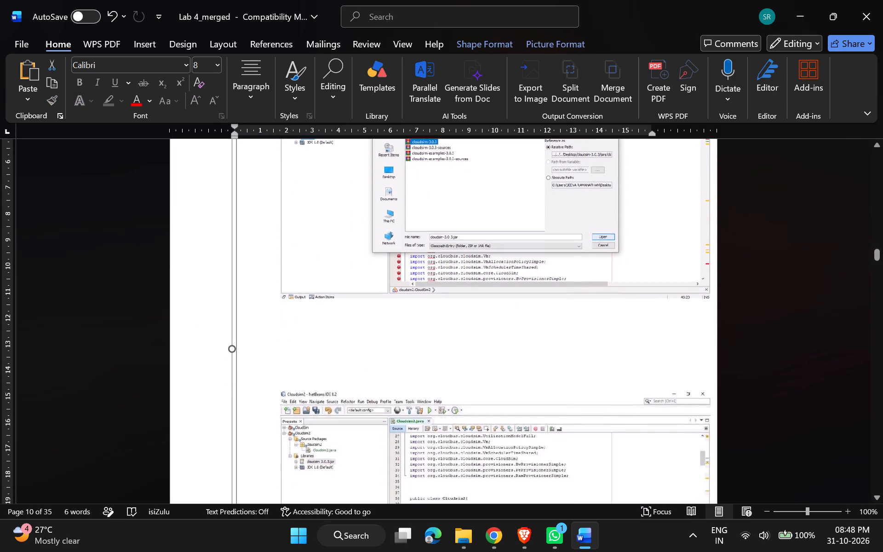
{"action": "left_click", "coordinate": [467, 282]}
{"action": "scroll", "coordinate": [467, 282], "scroll_direction": "up", "scroll_amount": 1}
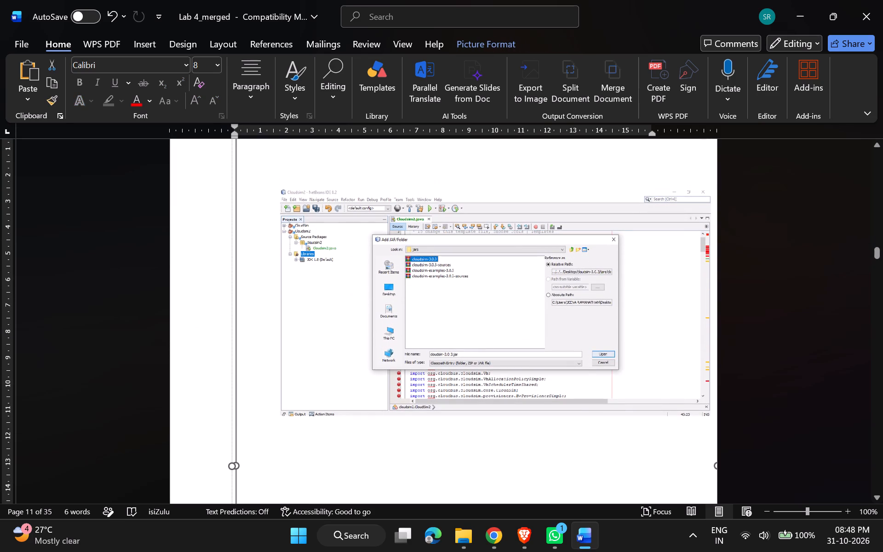
{"action": "left_click_drag", "start_coordinate": [713, 402], "coordinate": [669, 396]}
{"action": "scroll", "coordinate": [669, 396], "scroll_direction": "down", "scroll_amount": 1}
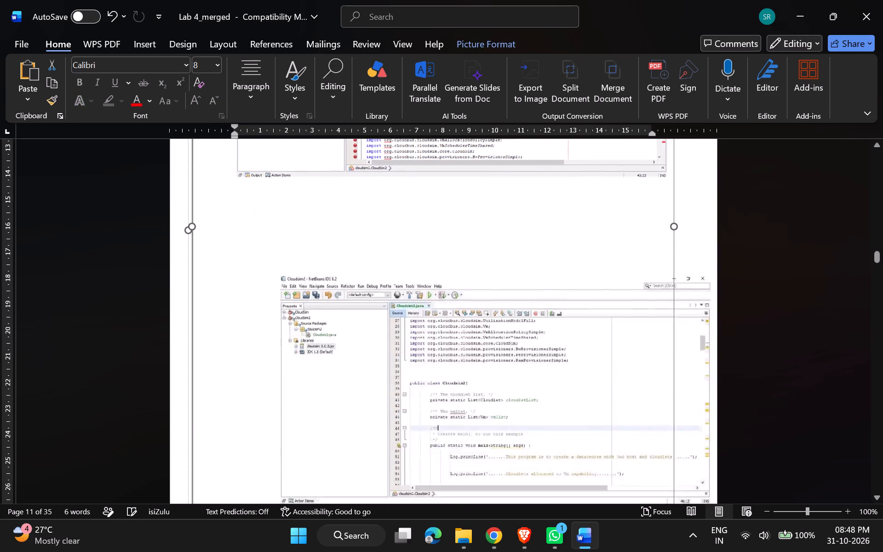
Move the Cloudsim2 code screenshot on page 11 about 2.4 cm to the left, below the Add JAR/Folder screenshot.
{"action": "scroll", "coordinate": [669, 396], "scroll_direction": "down", "scroll_amount": 1}
{"action": "left_click_drag", "start_coordinate": [580, 348], "coordinate": [533, 349]}
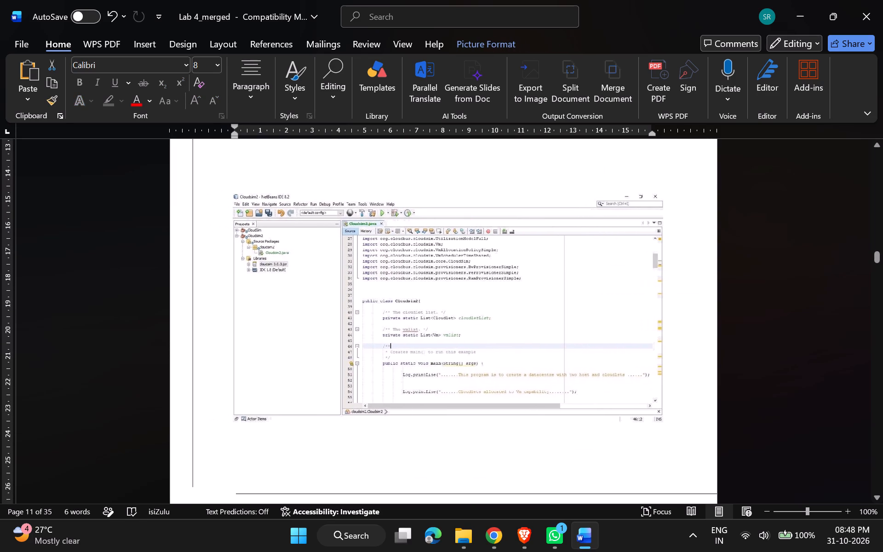
{"action": "left_click_drag", "start_coordinate": [533, 349], "coordinate": [518, 361]}
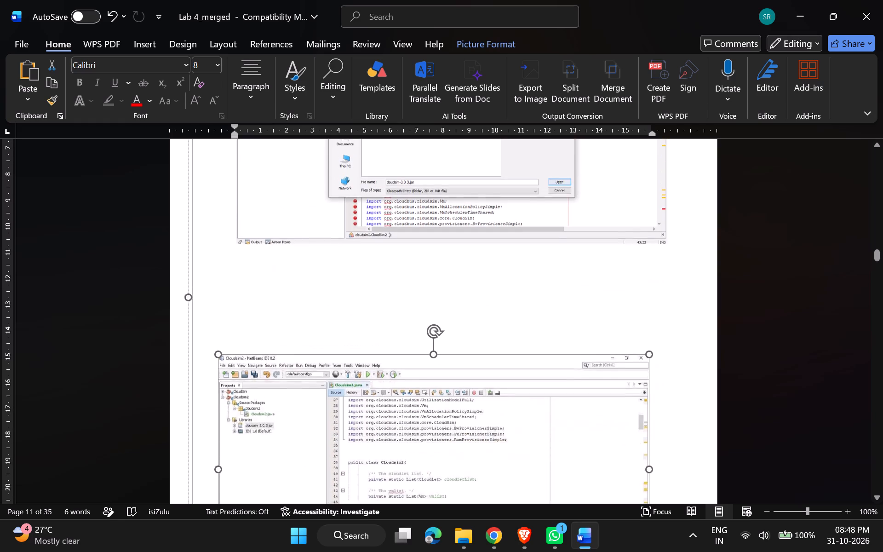
{"action": "left_click", "coordinate": [518, 361]}
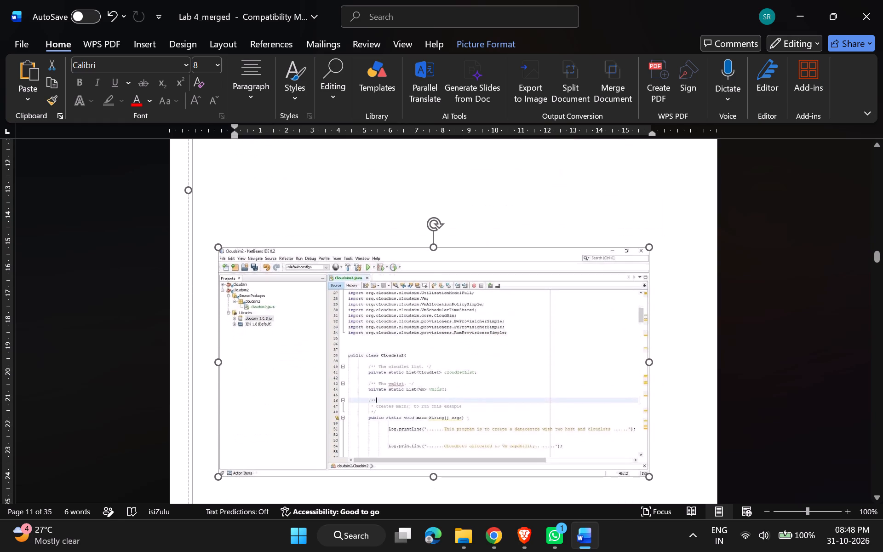
Shrink the Cloudsim2 code screenshot on page 11 to about 11 cm wide and move it up, aligned with the left margin.
{"action": "left_click_drag", "start_coordinate": [650, 477], "coordinate": [559, 415]}
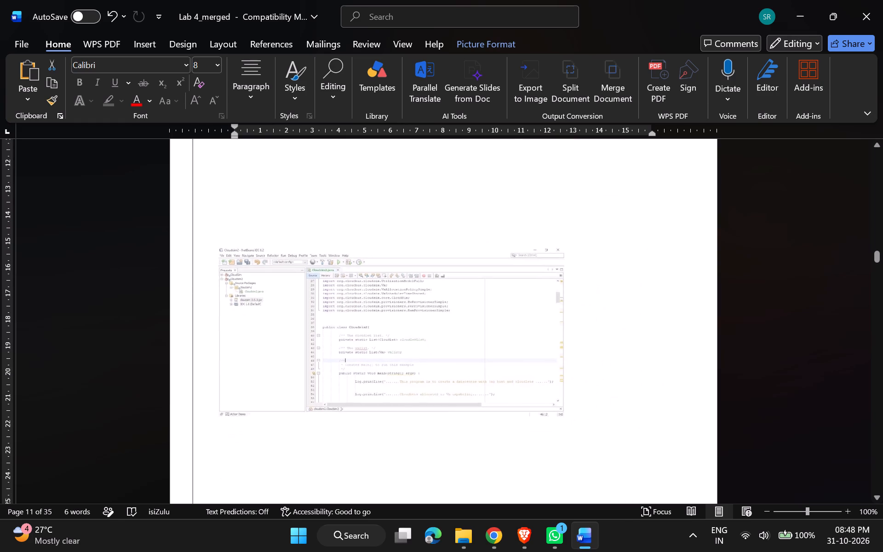
{"action": "left_click_drag", "start_coordinate": [559, 415], "coordinate": [527, 405]}
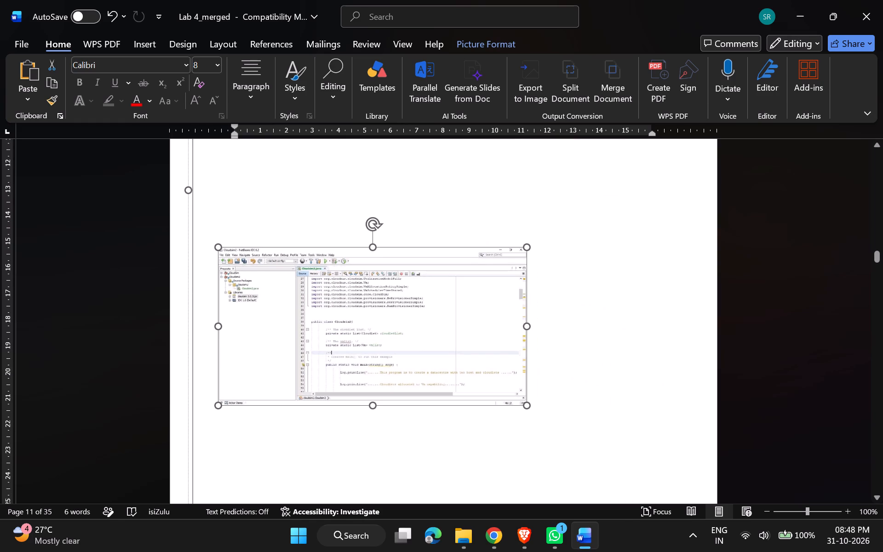
{"action": "left_click_drag", "start_coordinate": [527, 404], "coordinate": [505, 388]}
{"action": "left_click_drag", "start_coordinate": [402, 335], "coordinate": [421, 265]}
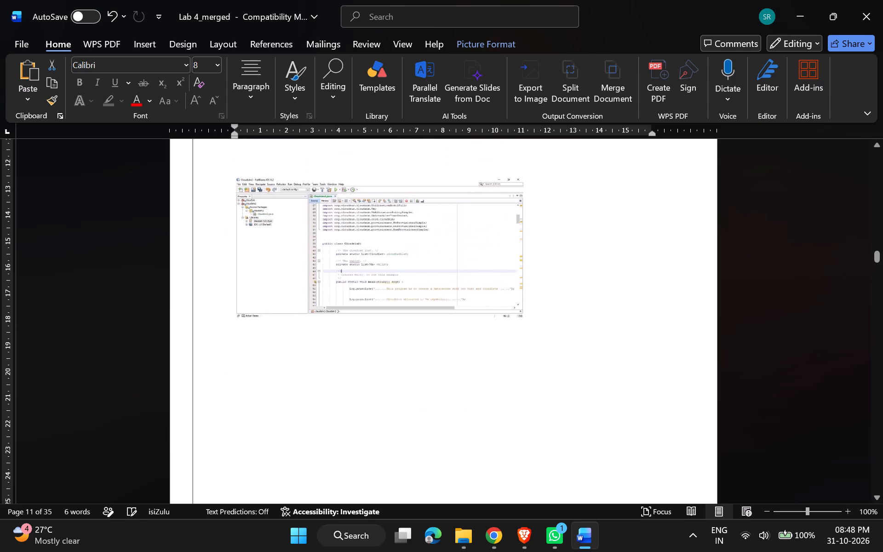
{"action": "left_click_drag", "start_coordinate": [421, 265], "coordinate": [421, 266]}
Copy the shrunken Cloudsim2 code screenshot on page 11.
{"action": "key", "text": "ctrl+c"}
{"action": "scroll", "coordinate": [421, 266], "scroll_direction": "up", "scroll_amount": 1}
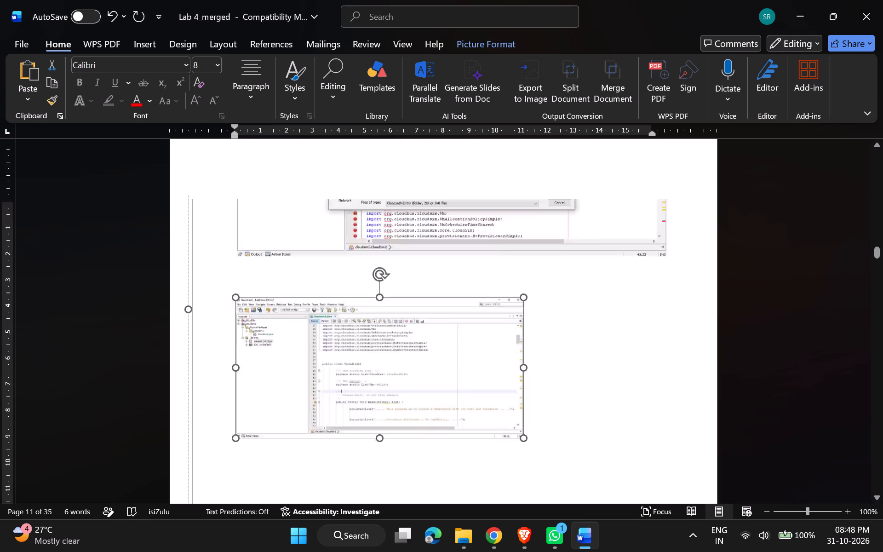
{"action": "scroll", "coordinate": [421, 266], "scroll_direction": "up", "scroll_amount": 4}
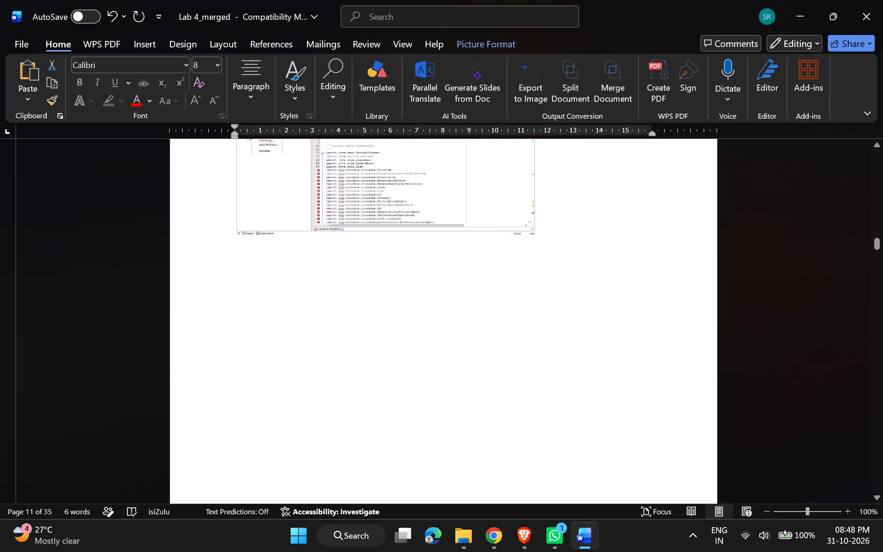
Reduce the height of the Add JAR/Folder screenshot on page 11 to about 14 cm, keeping its width.
{"action": "scroll", "coordinate": [558, 225], "scroll_direction": "down", "scroll_amount": 1}
{"action": "left_click", "coordinate": [446, 438]}
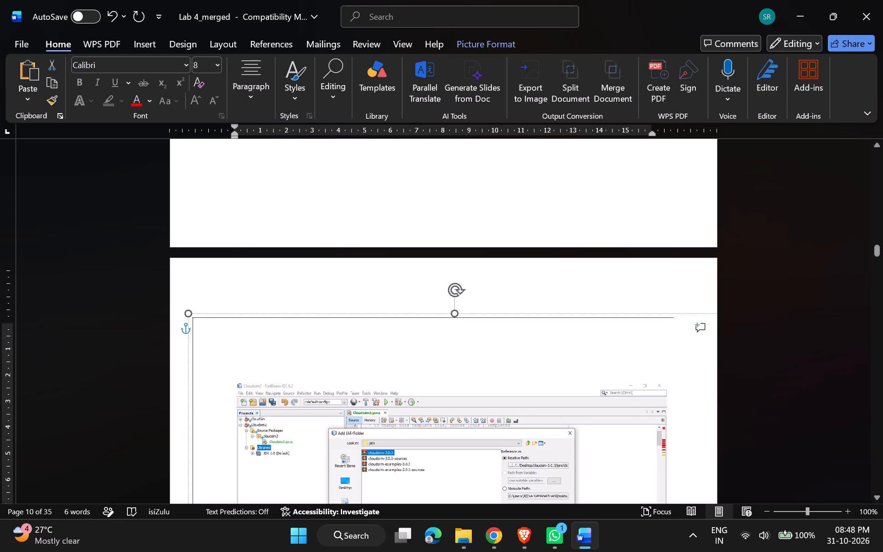
{"action": "scroll", "coordinate": [446, 438], "scroll_direction": "down", "scroll_amount": 1}
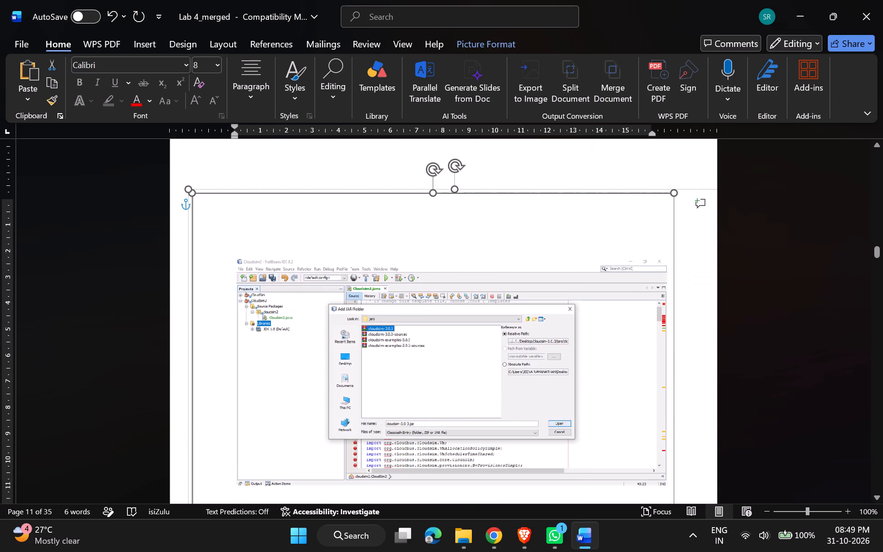
{"action": "right_click", "coordinate": [422, 382]}
{"action": "left_click", "coordinate": [469, 161]}
{"action": "scroll", "coordinate": [488, 281], "scroll_direction": "down", "scroll_amount": 1}
{"action": "left_click_drag", "start_coordinate": [435, 256], "coordinate": [433, 148]}
{"action": "scroll", "coordinate": [433, 148], "scroll_direction": "up", "scroll_amount": 1}
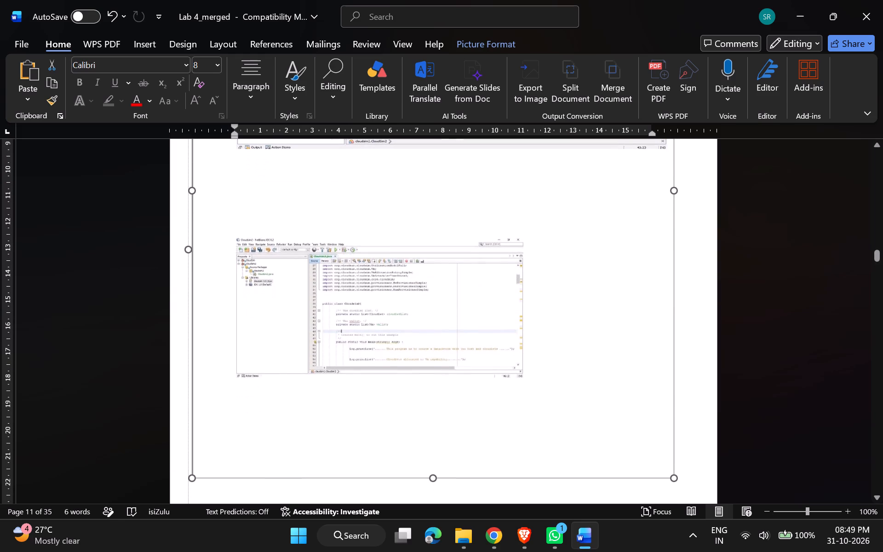
{"action": "left_click_drag", "start_coordinate": [435, 477], "coordinate": [446, 267]}
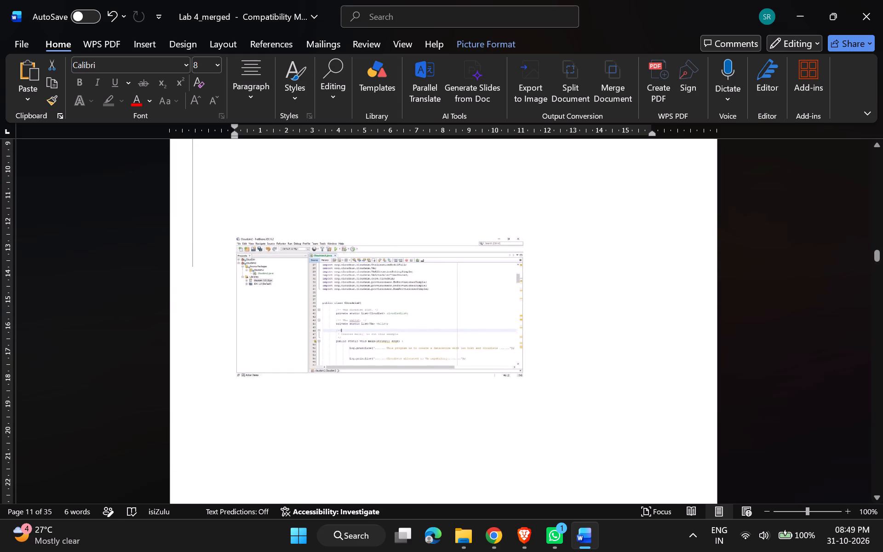
{"action": "left_click_drag", "start_coordinate": [446, 267], "coordinate": [445, 268]}
{"action": "scroll", "coordinate": [445, 268], "scroll_direction": "up", "scroll_amount": 1}
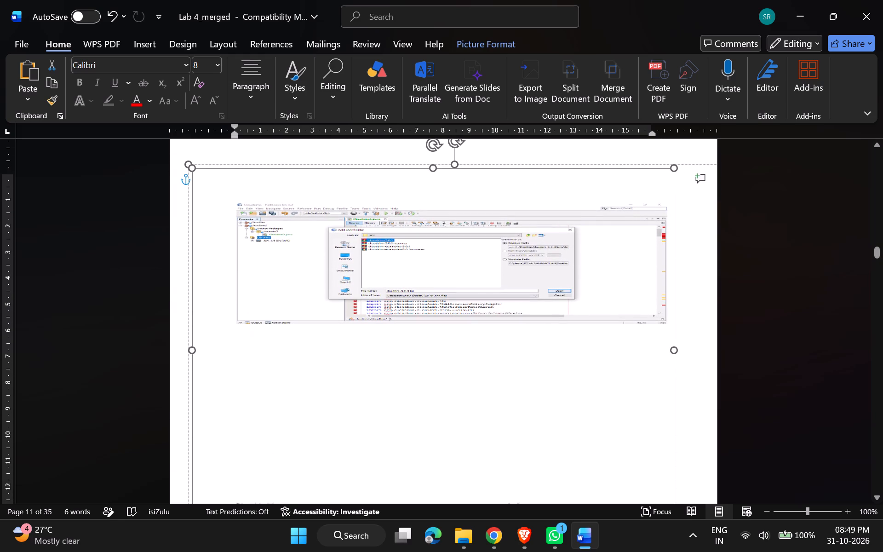
Copy the Add JAR/Folder screenshot from page 11 and paste it below the project screenshot on page 10.
{"action": "key", "text": "ctrl+c"}
{"action": "scroll", "coordinate": [535, 297], "scroll_direction": "up", "scroll_amount": 3}
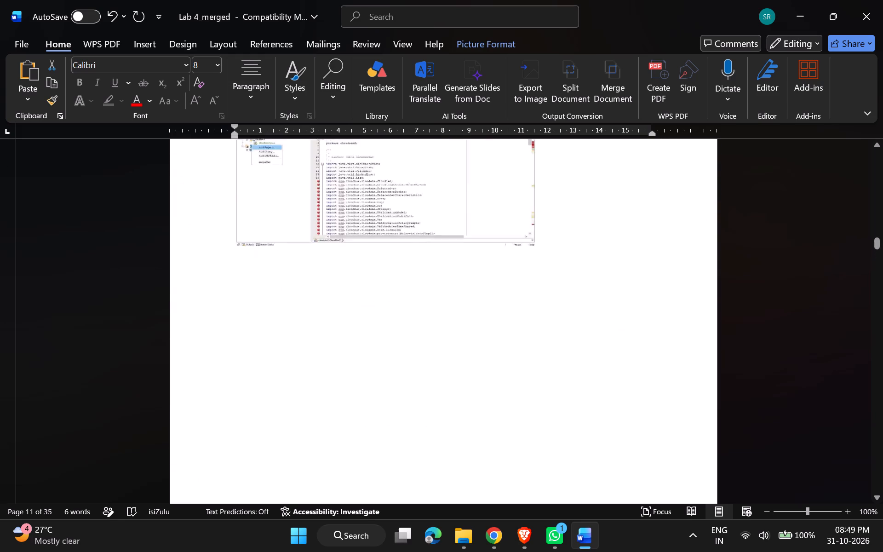
{"action": "scroll", "coordinate": [535, 297], "scroll_direction": "up", "scroll_amount": 1}
{"action": "left_click", "coordinate": [559, 339]}
{"action": "key", "text": "Return"}
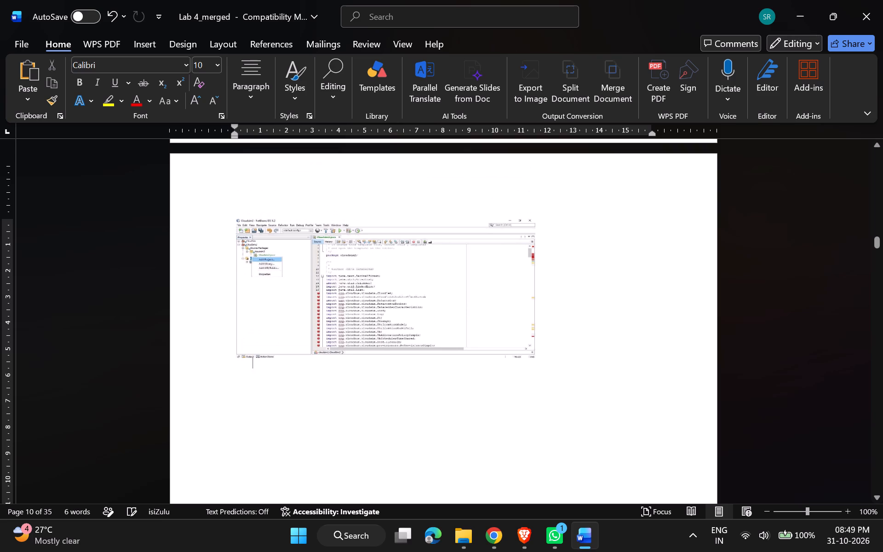
{"action": "key", "text": "ctrl+v"}
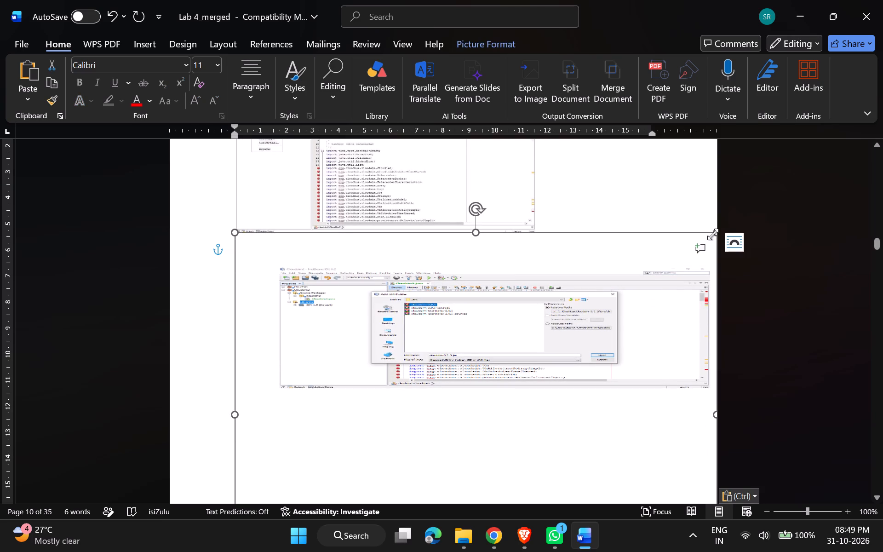
Shrink the pasted Add JAR/Folder screenshot on page 10 to about 11.5 cm wide, matching the screenshot above it.
{"action": "left_click_drag", "start_coordinate": [714, 235], "coordinate": [563, 236]}
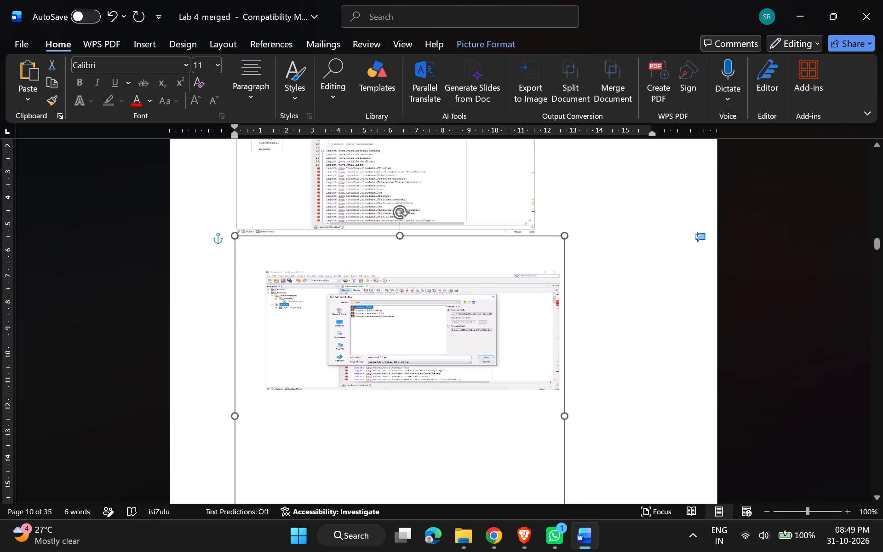
{"action": "left_click_drag", "start_coordinate": [563, 236], "coordinate": [540, 245]}
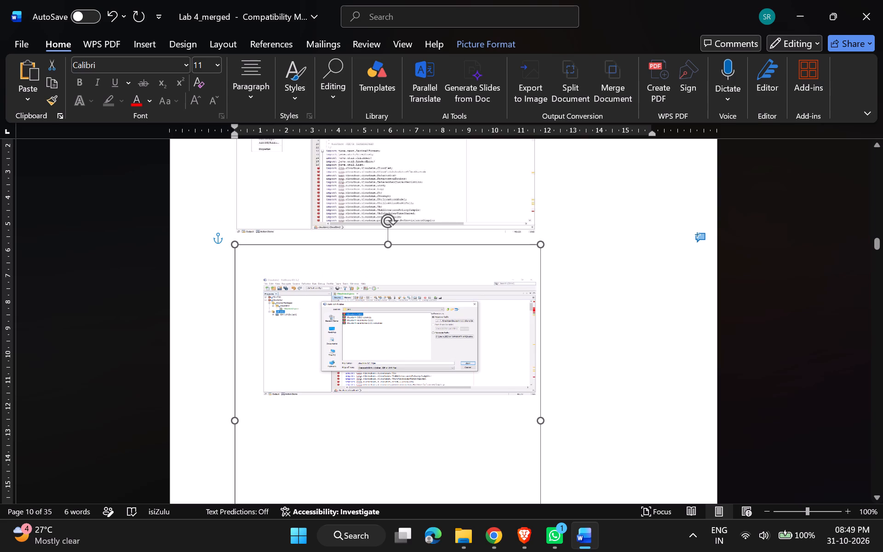
{"action": "left_click_drag", "start_coordinate": [540, 245], "coordinate": [538, 243]}
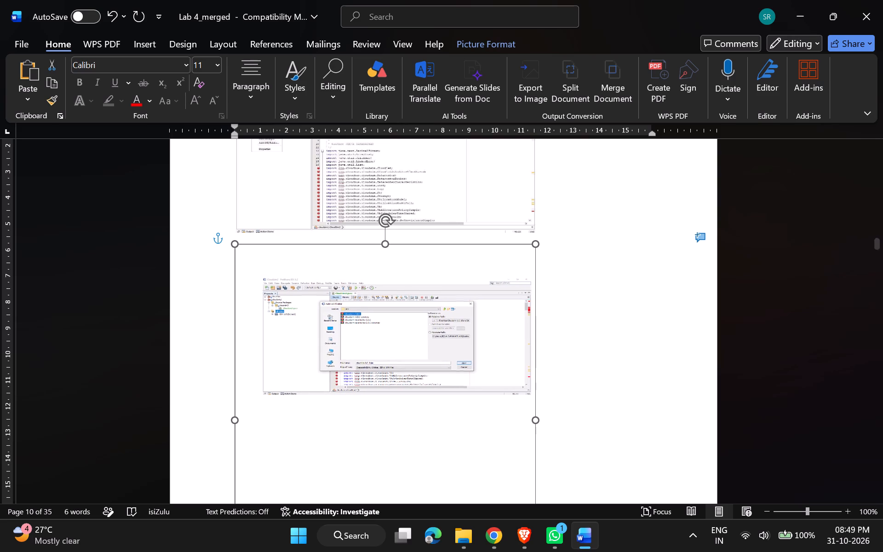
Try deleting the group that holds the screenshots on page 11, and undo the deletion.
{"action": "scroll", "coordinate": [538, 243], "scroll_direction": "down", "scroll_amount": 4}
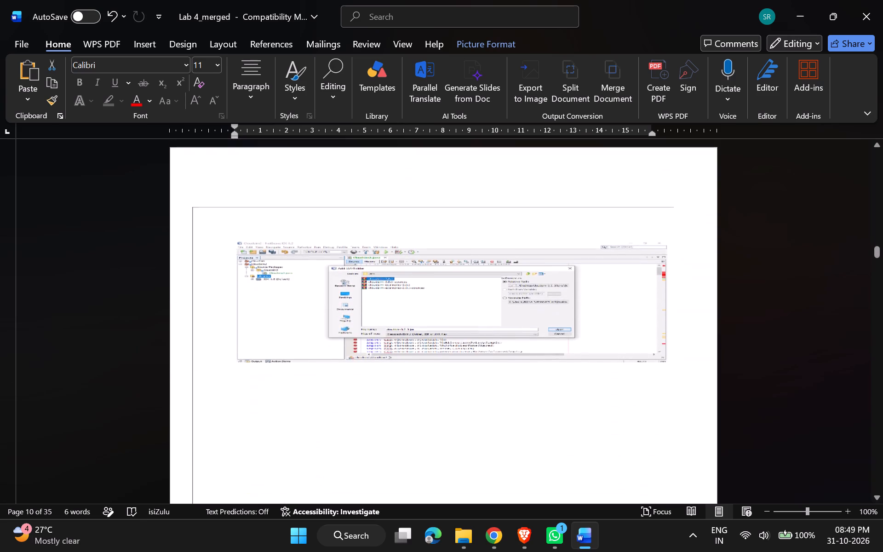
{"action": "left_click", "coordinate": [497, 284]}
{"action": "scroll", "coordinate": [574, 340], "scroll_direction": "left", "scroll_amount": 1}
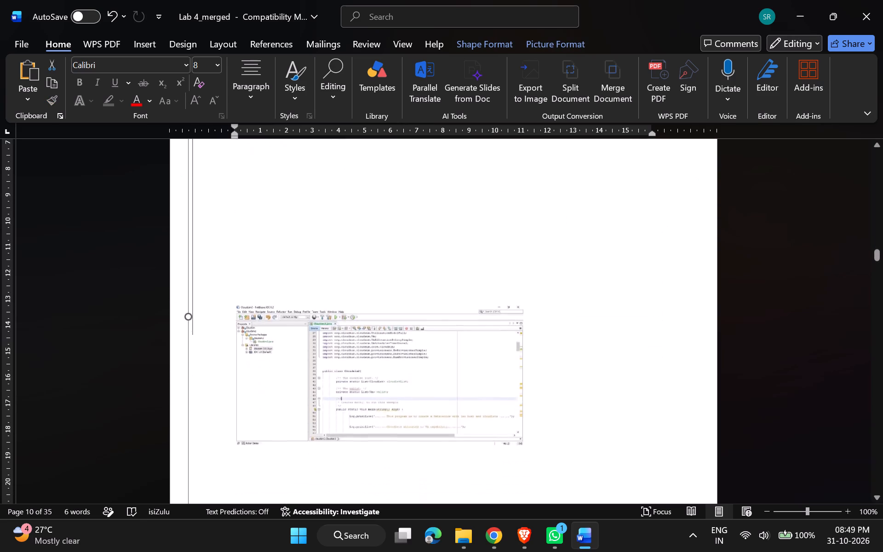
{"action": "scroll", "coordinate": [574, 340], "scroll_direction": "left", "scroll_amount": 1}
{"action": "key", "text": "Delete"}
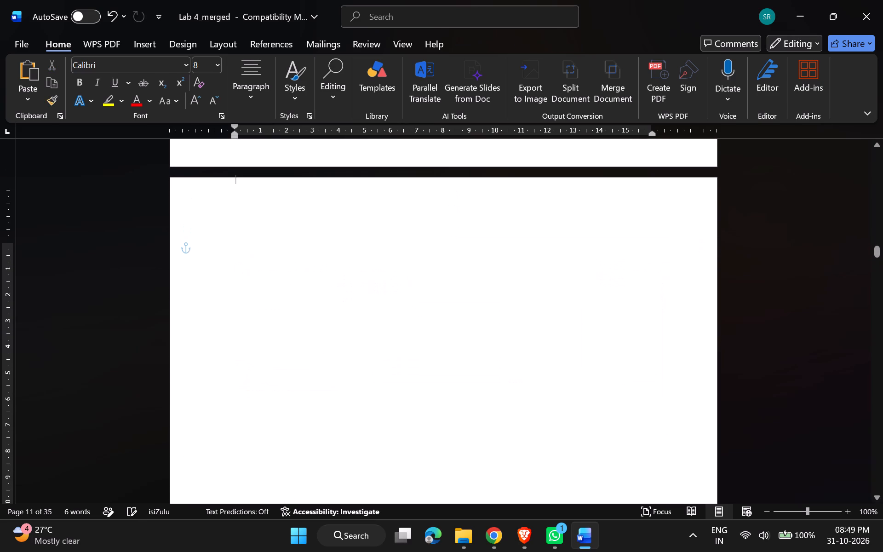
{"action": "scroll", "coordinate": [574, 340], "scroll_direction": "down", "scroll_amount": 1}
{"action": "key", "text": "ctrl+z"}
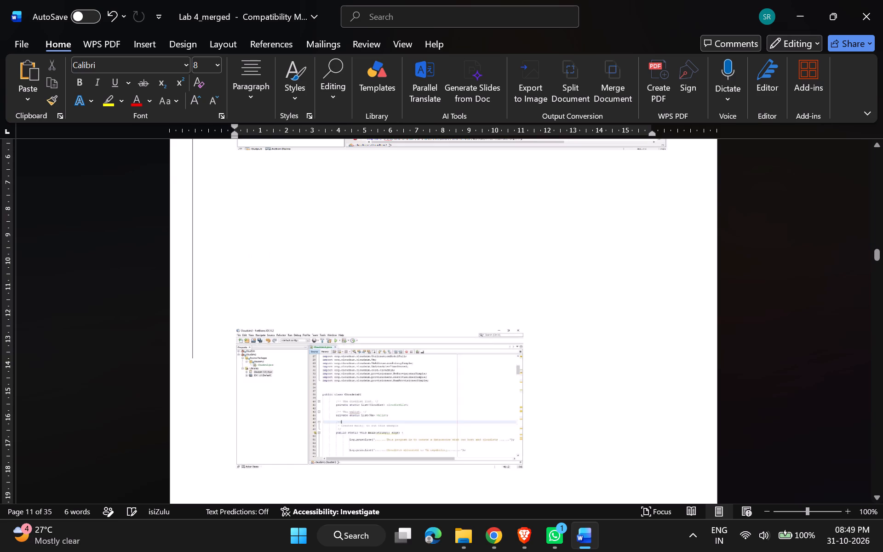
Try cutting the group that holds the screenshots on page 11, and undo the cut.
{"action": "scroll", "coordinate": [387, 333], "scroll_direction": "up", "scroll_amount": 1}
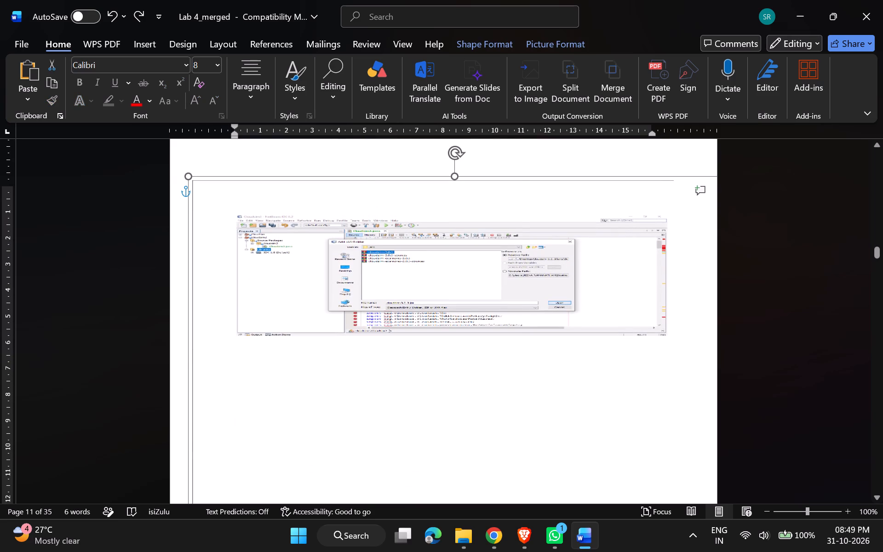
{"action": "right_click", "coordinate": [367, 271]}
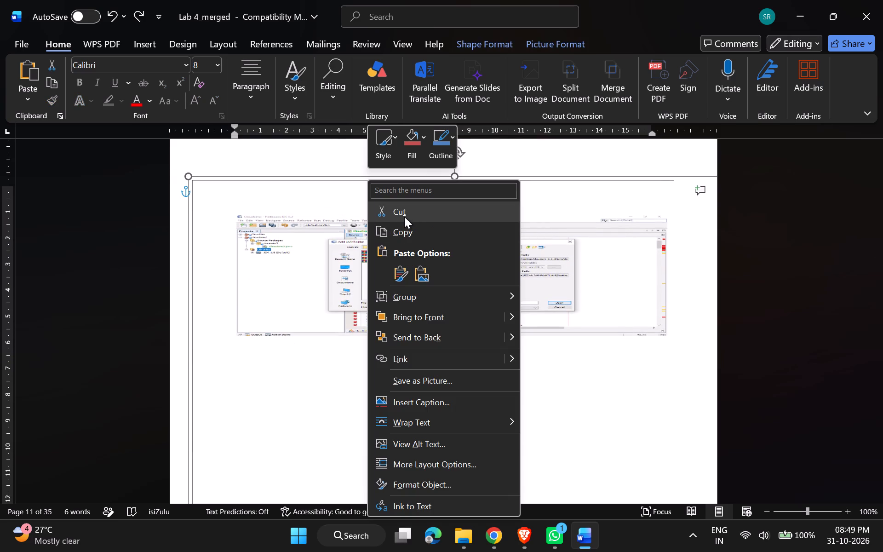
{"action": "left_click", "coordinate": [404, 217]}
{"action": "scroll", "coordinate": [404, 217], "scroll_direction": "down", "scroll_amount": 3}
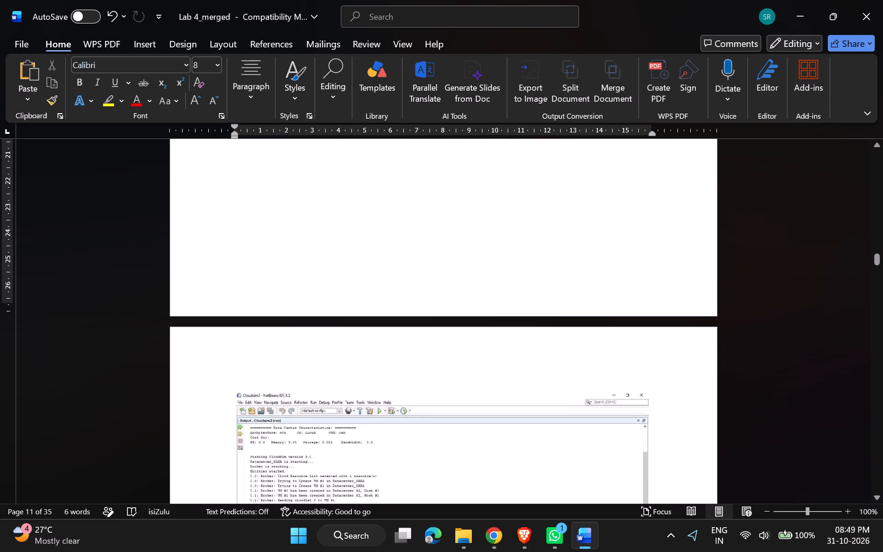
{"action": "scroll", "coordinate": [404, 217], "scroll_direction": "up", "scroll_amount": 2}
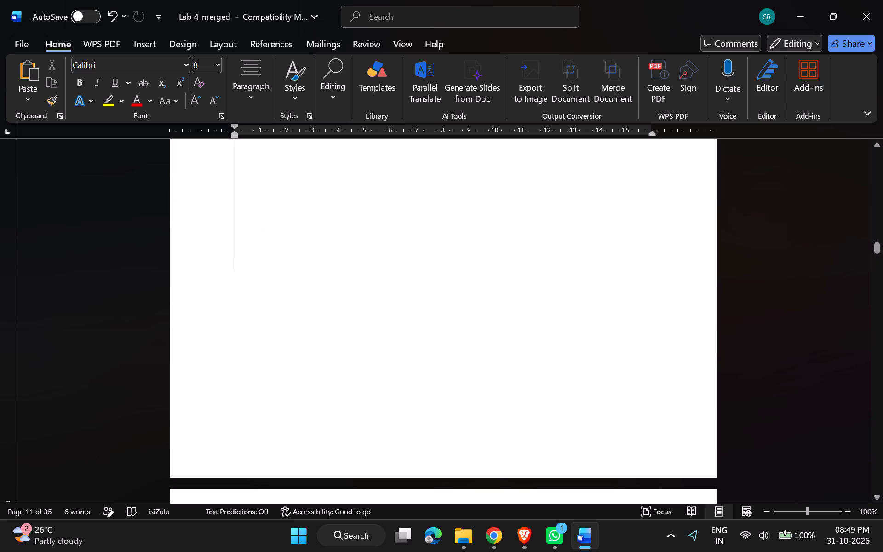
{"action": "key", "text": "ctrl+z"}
Copy the Cloudsim2 code screenshot on page 11 and delete the original.
{"action": "scroll", "coordinate": [400, 310], "scroll_direction": "down", "scroll_amount": 1}
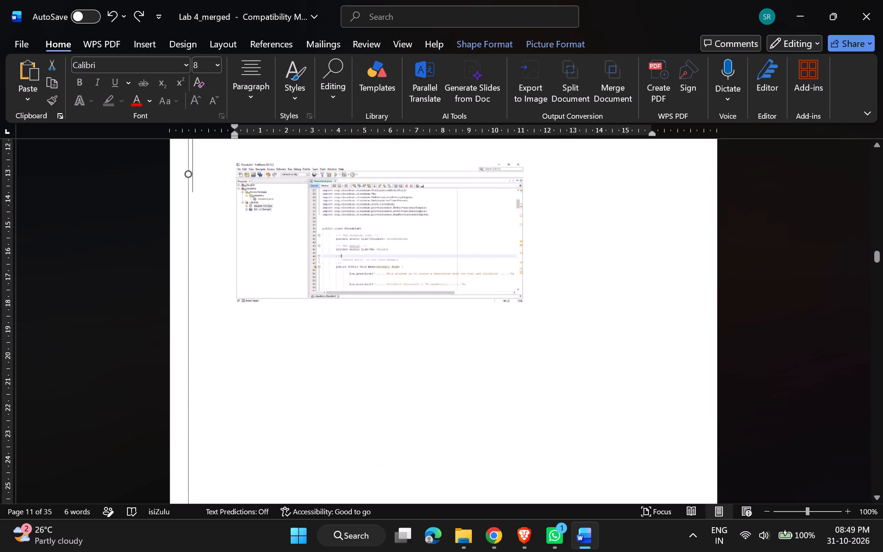
{"action": "left_click", "coordinate": [381, 252]}
{"action": "right_click", "coordinate": [381, 252]}
{"action": "left_click", "coordinate": [438, 169]}
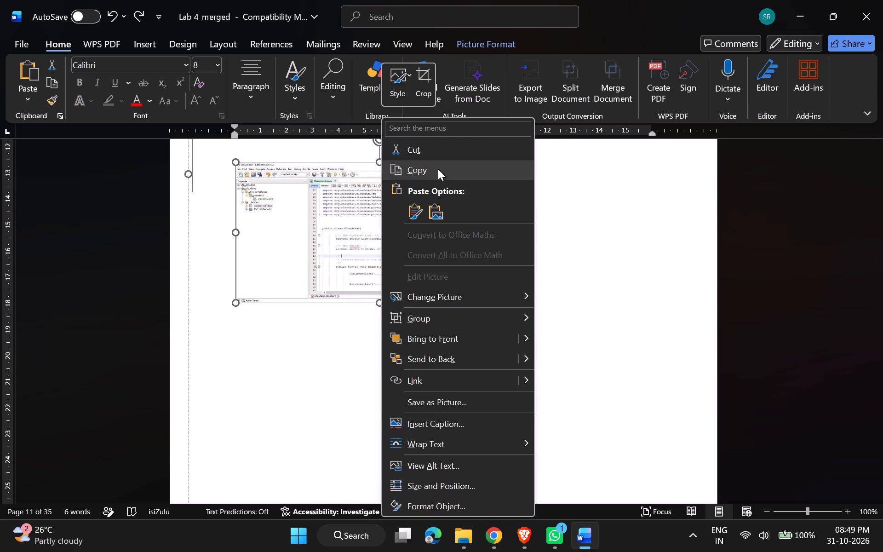
{"action": "key", "text": "Delete"}
Delete the original Add JAR/Folder screenshot from page 11.
{"action": "scroll", "coordinate": [438, 169], "scroll_direction": "up", "scroll_amount": 1}
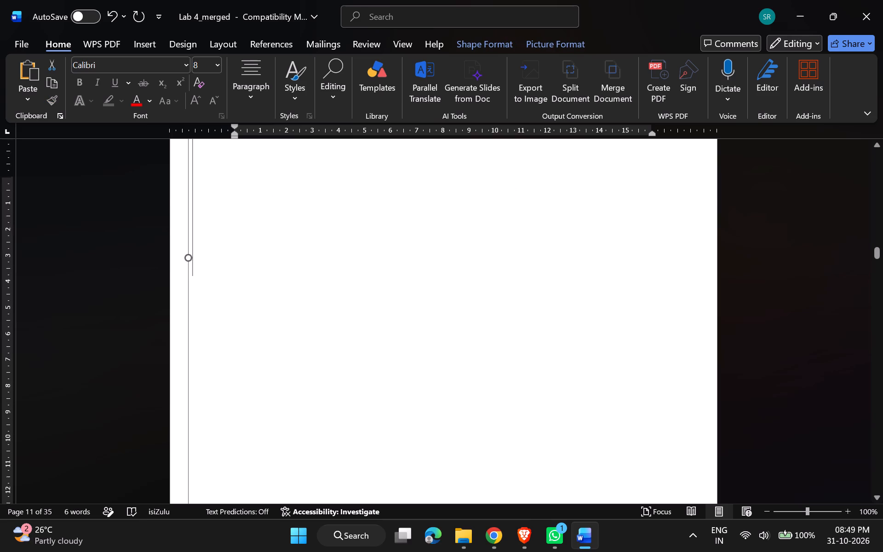
{"action": "scroll", "coordinate": [438, 169], "scroll_direction": "up", "scroll_amount": 1}
{"action": "left_click", "coordinate": [401, 390]}
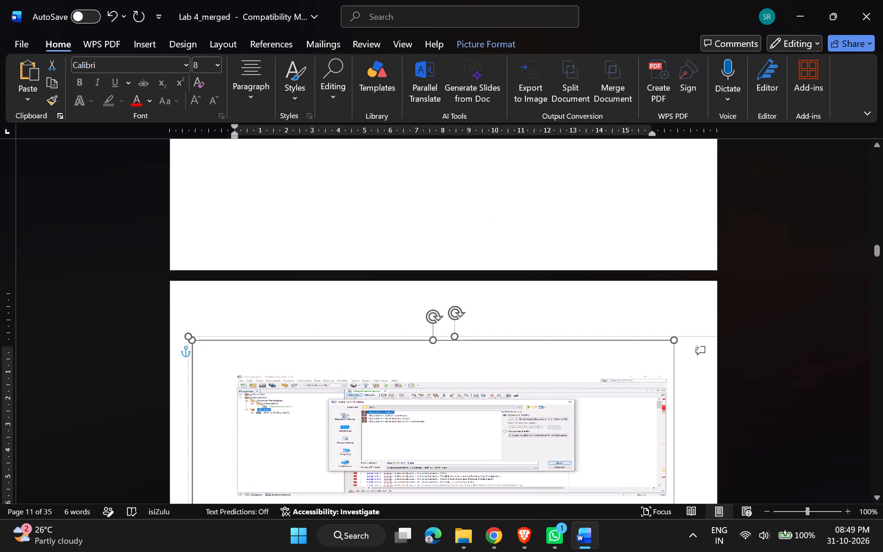
{"action": "key", "text": "Delete"}
Delete the leftover black line shape at the bottom of page 11.
{"action": "scroll", "coordinate": [401, 390], "scroll_direction": "up", "scroll_amount": 1}
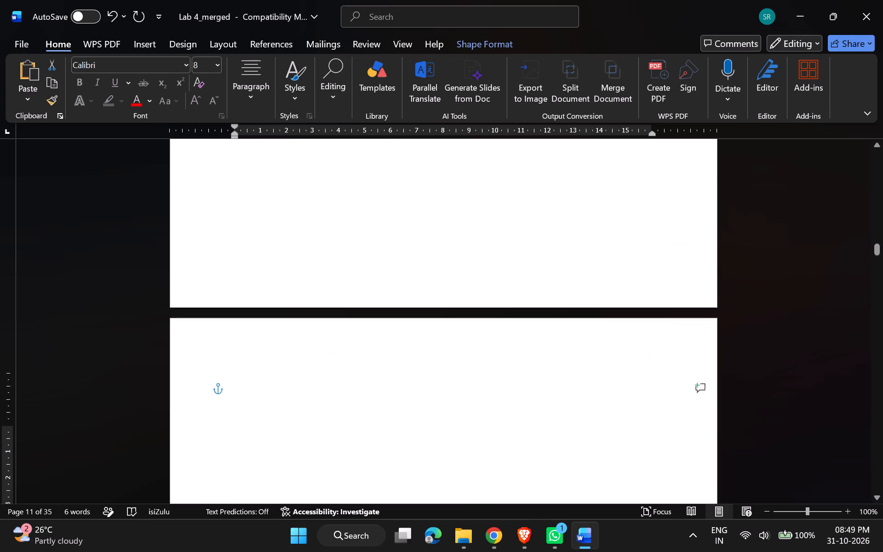
{"action": "scroll", "coordinate": [401, 390], "scroll_direction": "up", "scroll_amount": 1}
{"action": "scroll", "coordinate": [413, 489], "scroll_direction": "down", "scroll_amount": 1}
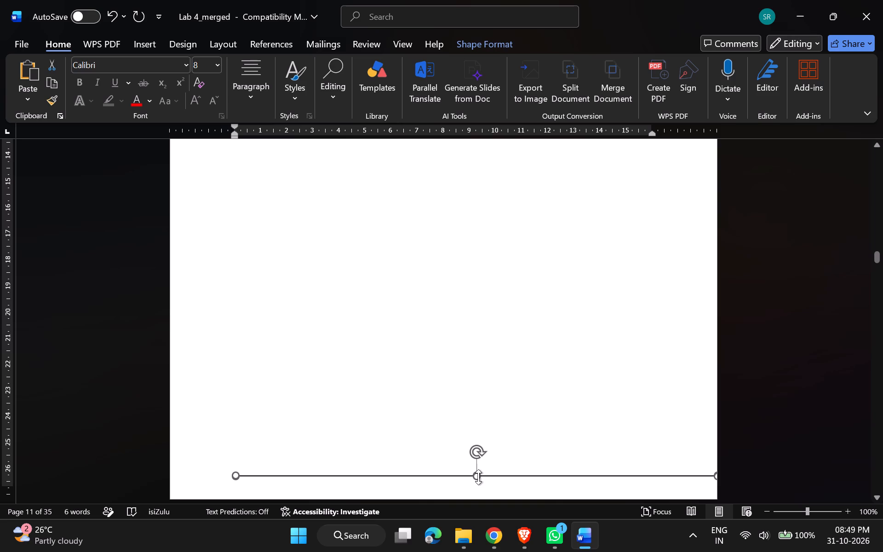
{"action": "left_click_drag", "start_coordinate": [478, 477], "coordinate": [413, 282]}
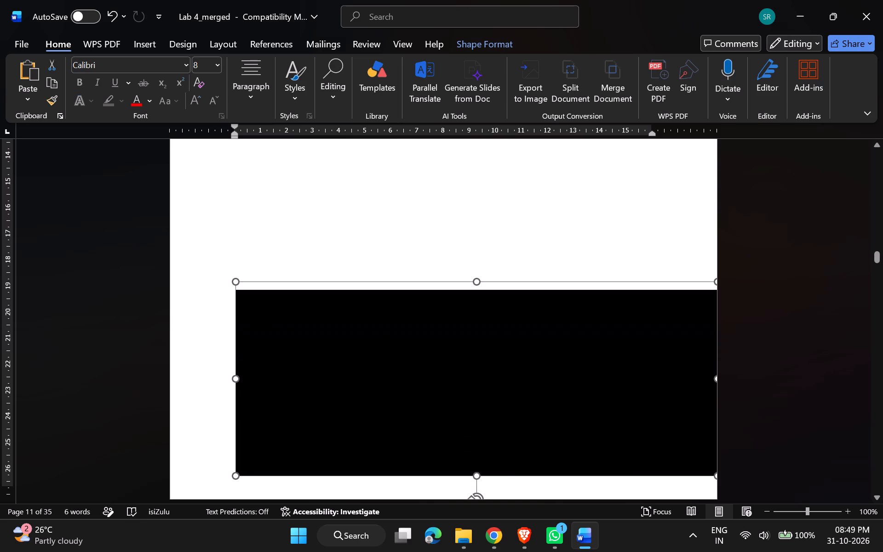
{"action": "key", "text": "Delete"}
Paste the Cloudsim2 code screenshot on page 10 and move it below the Add JAR/Folder screenshot, aligning their right edges.
{"action": "scroll", "coordinate": [413, 282], "scroll_direction": "up", "scroll_amount": 4}
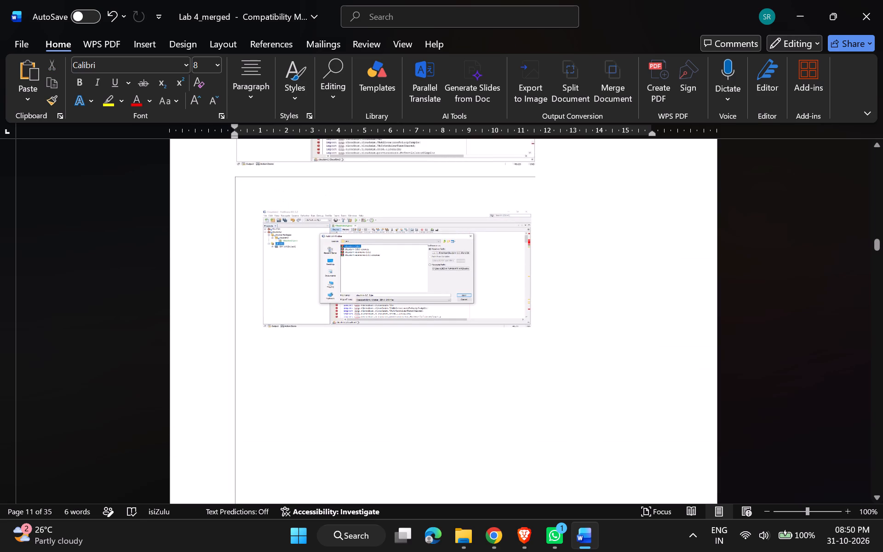
{"action": "scroll", "coordinate": [369, 421], "scroll_direction": "down", "scroll_amount": 1}
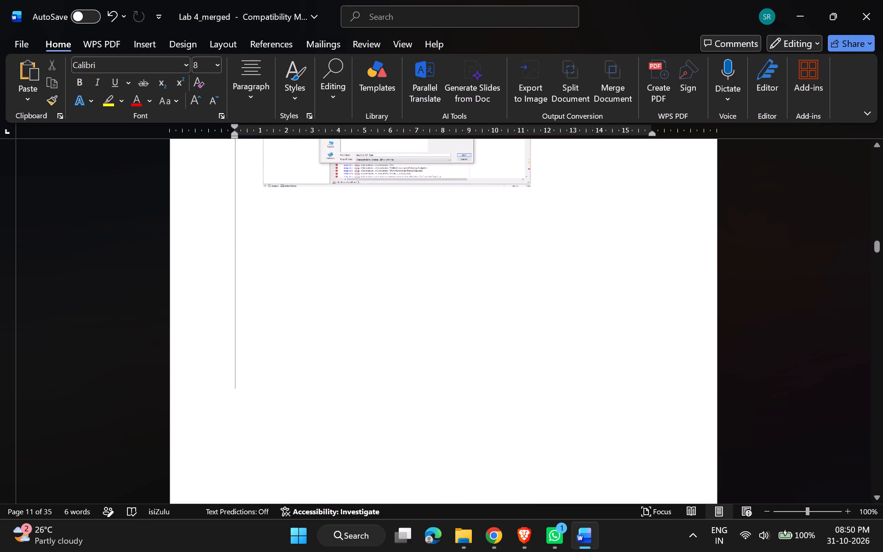
{"action": "left_click", "coordinate": [341, 395]}
{"action": "scroll", "coordinate": [341, 395], "scroll_direction": "down", "scroll_amount": 1}
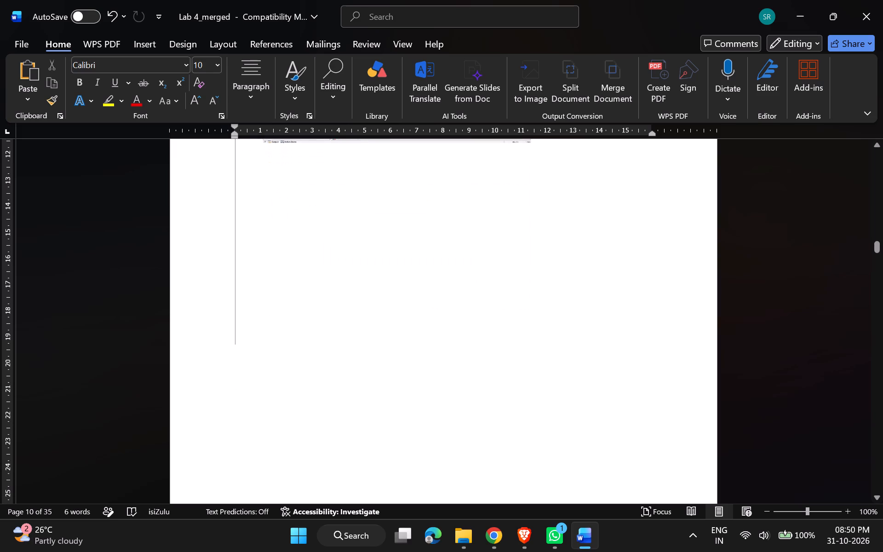
{"action": "key", "text": "ctrl+v"}
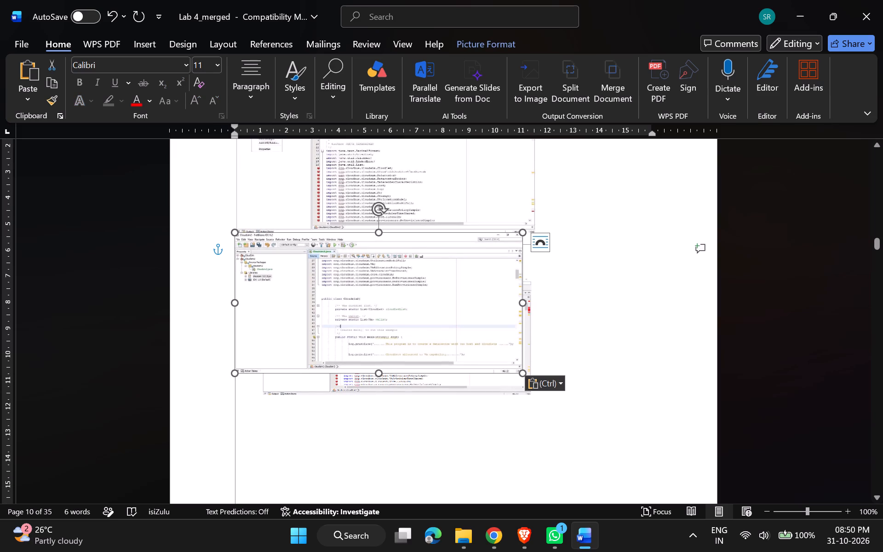
{"action": "left_click_drag", "start_coordinate": [329, 319], "coordinate": [339, 491]}
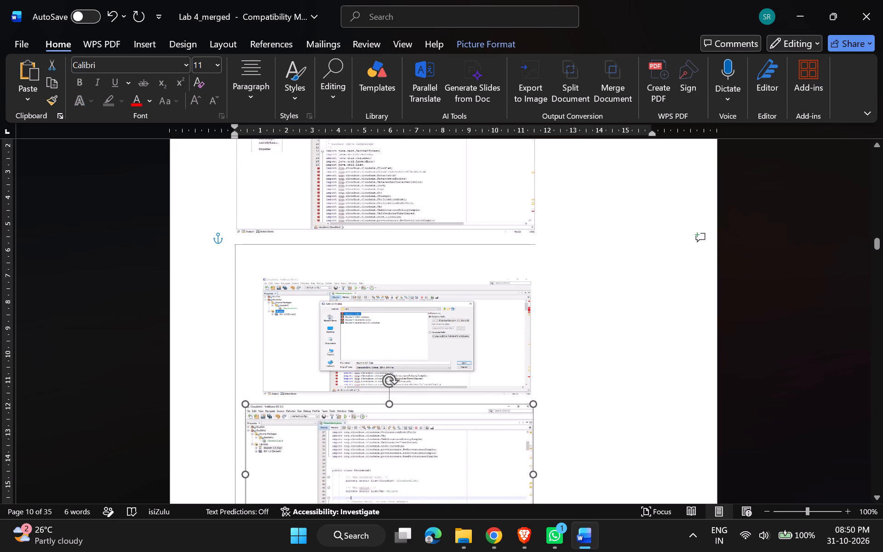
{"action": "left_click_drag", "start_coordinate": [339, 491], "coordinate": [341, 496]}
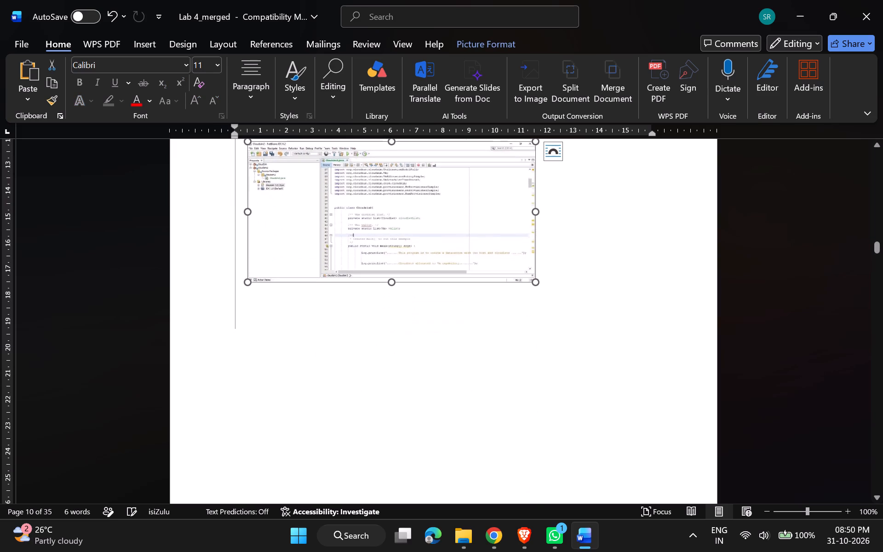
Remove the blank page 11 before the Cloudsim2 output screenshot.
{"action": "scroll", "coordinate": [356, 368], "scroll_direction": "down", "scroll_amount": 2}
{"action": "left_click", "coordinate": [339, 278]}
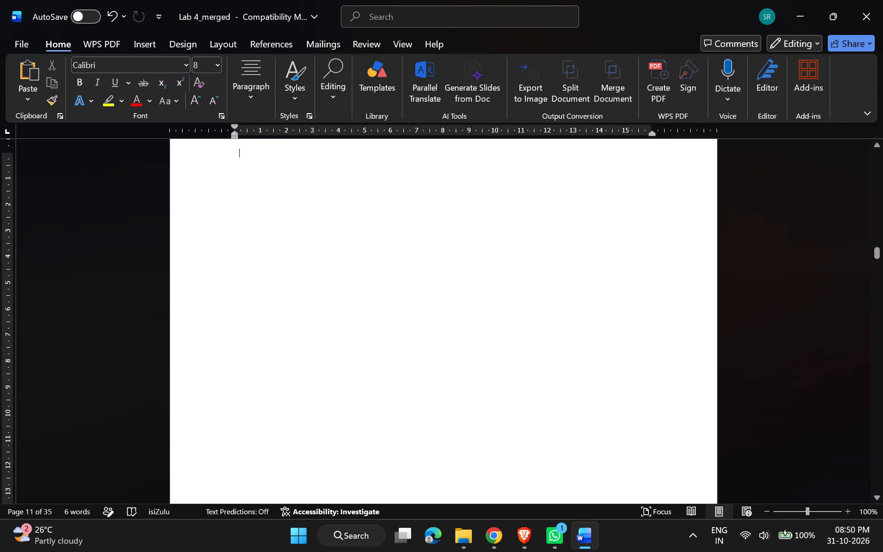
{"action": "key", "text": "Delete"}
Shrink the Cloudsim2 output screenshot on page 11 proportionally, keeping its upper-left corner in place.
{"action": "scroll", "coordinate": [339, 278], "scroll_direction": "up", "scroll_amount": 1}
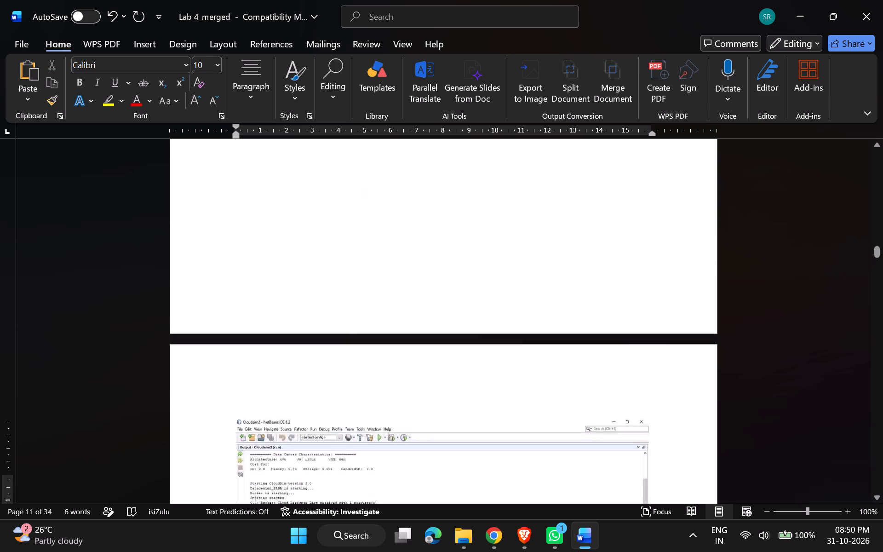
{"action": "scroll", "coordinate": [339, 278], "scroll_direction": "up", "scroll_amount": 1}
{"action": "left_click", "coordinate": [387, 408]}
{"action": "scroll", "coordinate": [387, 408], "scroll_direction": "down", "scroll_amount": 1}
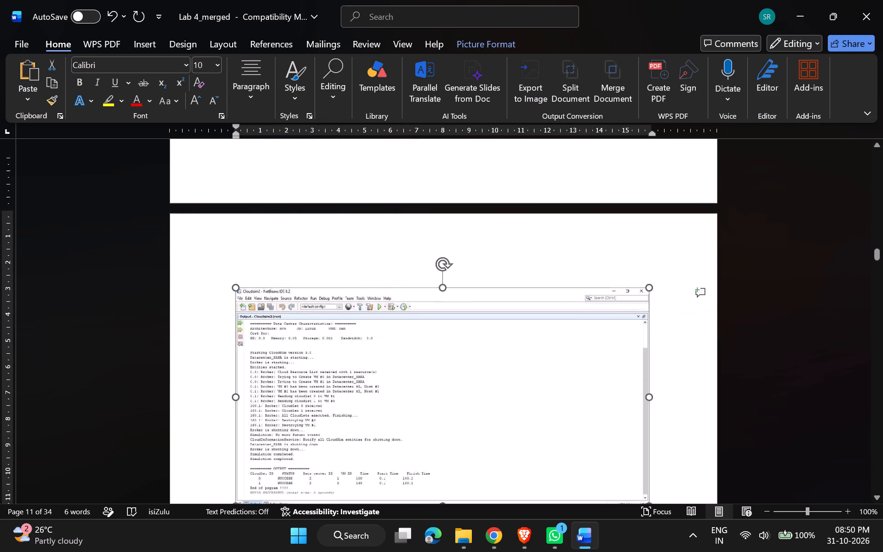
{"action": "scroll", "coordinate": [387, 408], "scroll_direction": "down", "scroll_amount": 1}
{"action": "left_click_drag", "start_coordinate": [648, 408], "coordinate": [578, 353]}
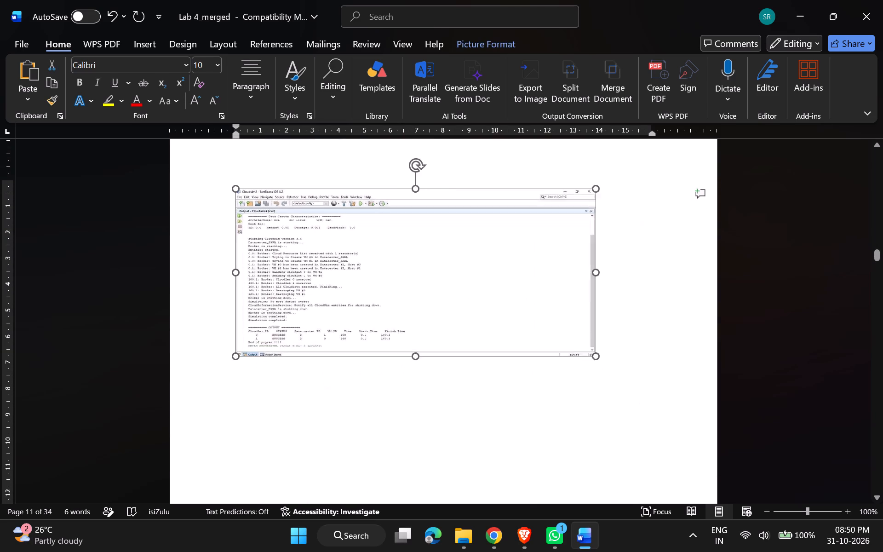
{"action": "left_click_drag", "start_coordinate": [578, 353], "coordinate": [516, 312]}
Copy the shrunken Cloudsim2 output screenshot from page 11 and paste it on page 10 below the first code screenshot.
{"action": "scroll", "coordinate": [516, 312], "scroll_direction": "up", "scroll_amount": 1}
{"action": "scroll", "coordinate": [369, 459], "scroll_direction": "down", "scroll_amount": 1}
{"action": "key", "text": "ctrl+c"}
{"action": "scroll", "coordinate": [369, 459], "scroll_direction": "up", "scroll_amount": 2}
{"action": "scroll", "coordinate": [369, 459], "scroll_direction": "down", "scroll_amount": 1}
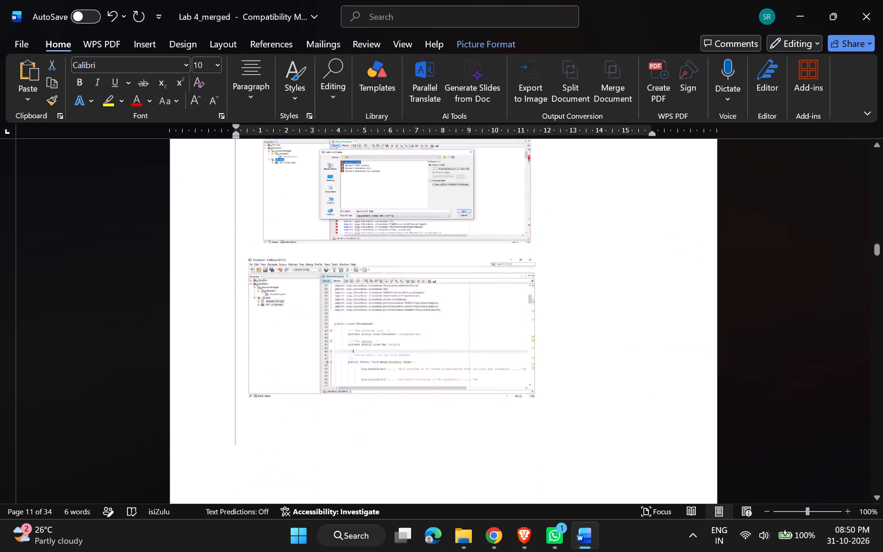
{"action": "scroll", "coordinate": [369, 459], "scroll_direction": "down", "scroll_amount": 1}
{"action": "left_click", "coordinate": [546, 290]}
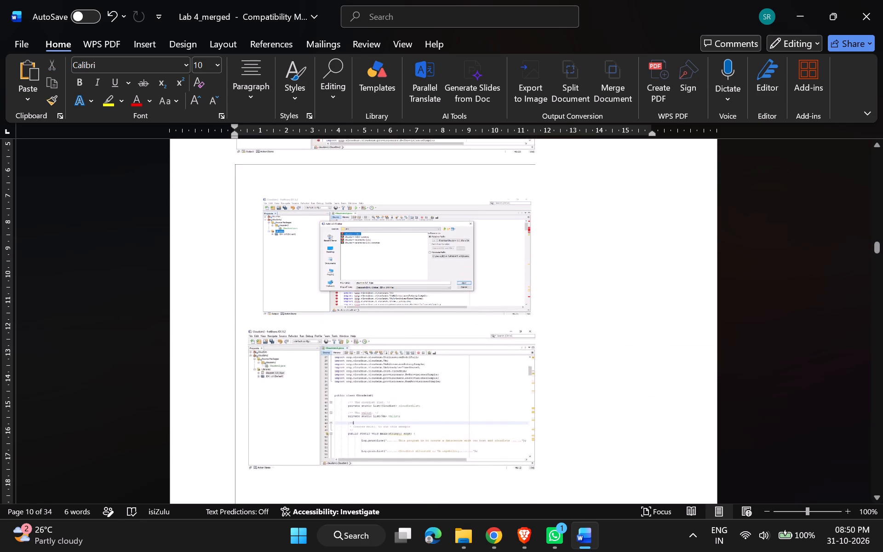
{"action": "scroll", "coordinate": [546, 290], "scroll_direction": "down", "scroll_amount": 1}
{"action": "scroll", "coordinate": [546, 290], "scroll_direction": "up", "scroll_amount": 1}
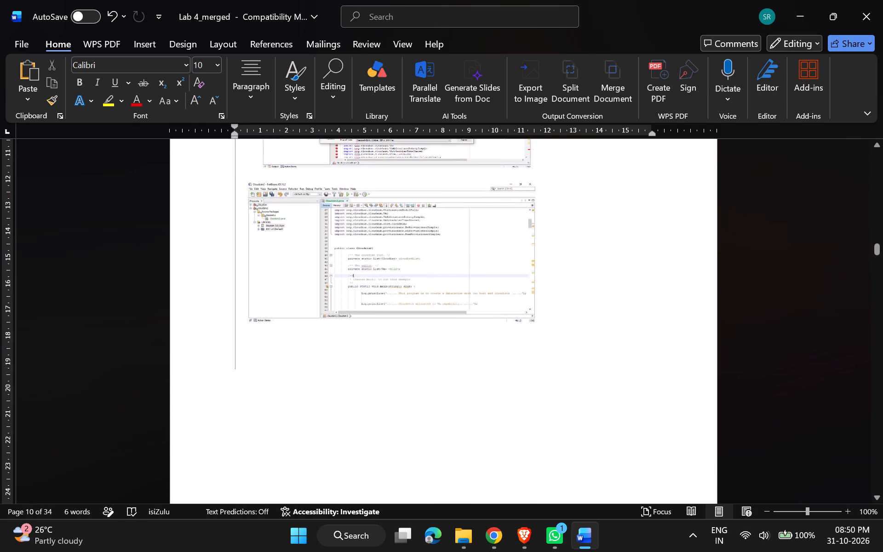
{"action": "left_click", "coordinate": [414, 348]}
{"action": "left_click", "coordinate": [379, 432]}
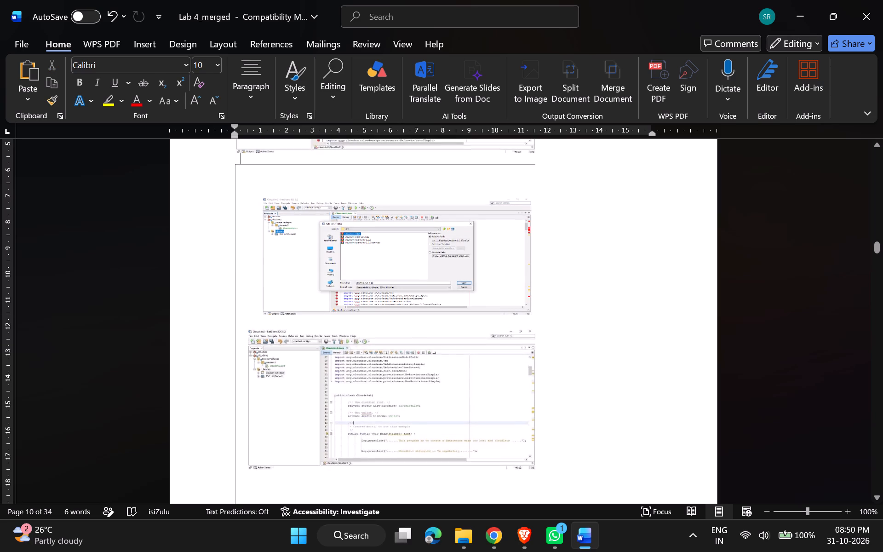
{"action": "scroll", "coordinate": [424, 359], "scroll_direction": "down", "scroll_amount": 1}
{"action": "left_click", "coordinate": [398, 354]}
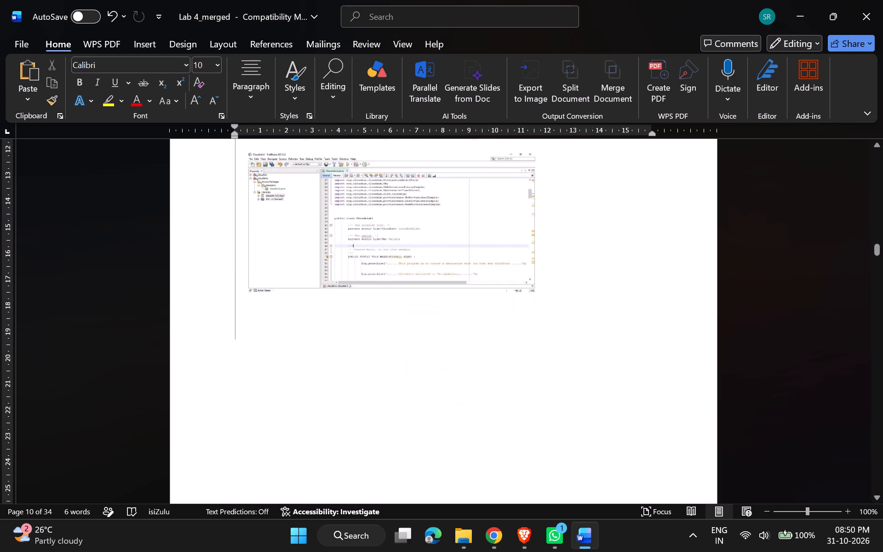
{"action": "key", "text": "ctrl+v"}
{"action": "scroll", "coordinate": [398, 354], "scroll_direction": "up", "scroll_amount": 1}
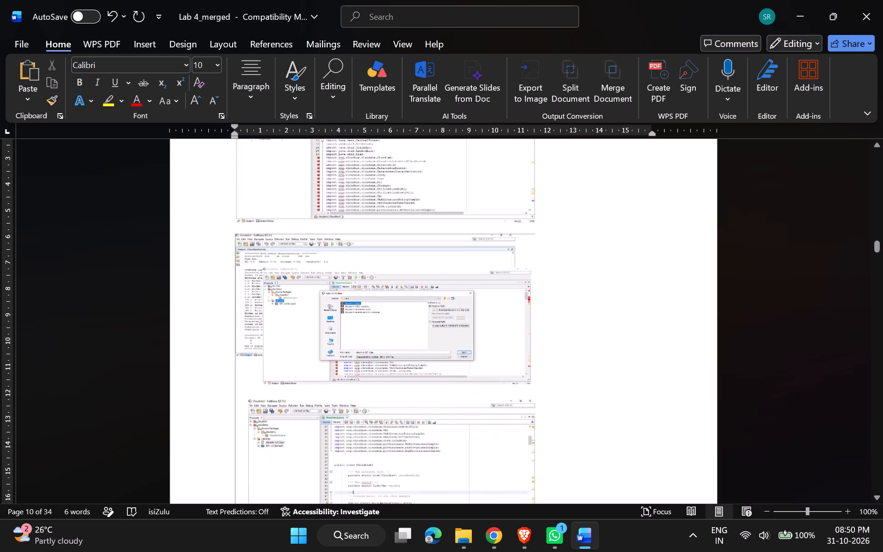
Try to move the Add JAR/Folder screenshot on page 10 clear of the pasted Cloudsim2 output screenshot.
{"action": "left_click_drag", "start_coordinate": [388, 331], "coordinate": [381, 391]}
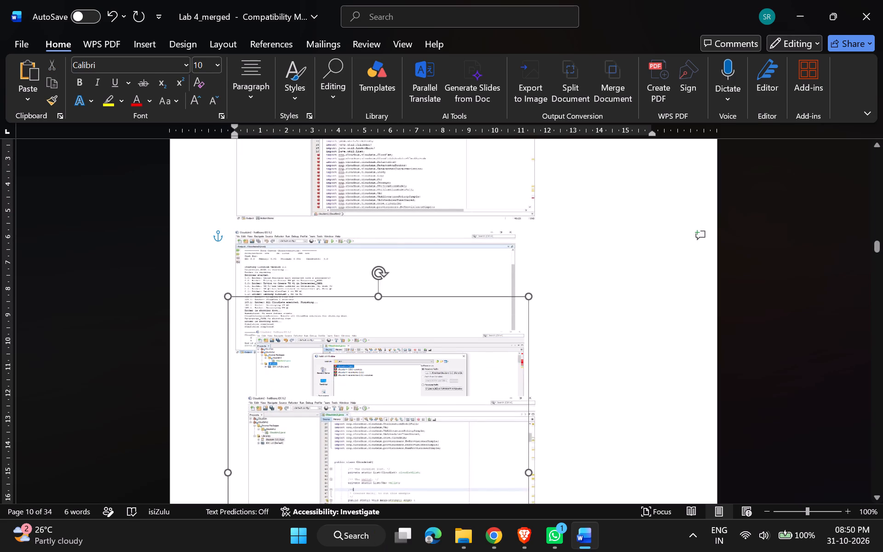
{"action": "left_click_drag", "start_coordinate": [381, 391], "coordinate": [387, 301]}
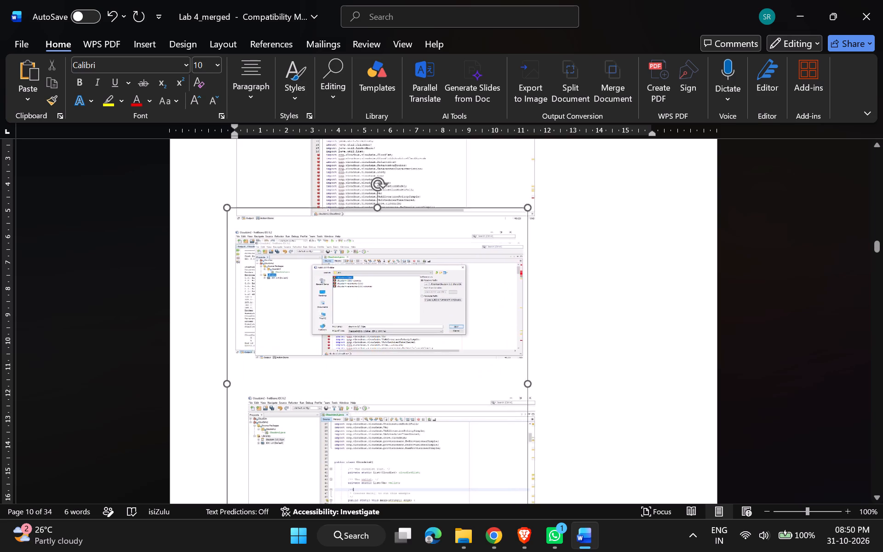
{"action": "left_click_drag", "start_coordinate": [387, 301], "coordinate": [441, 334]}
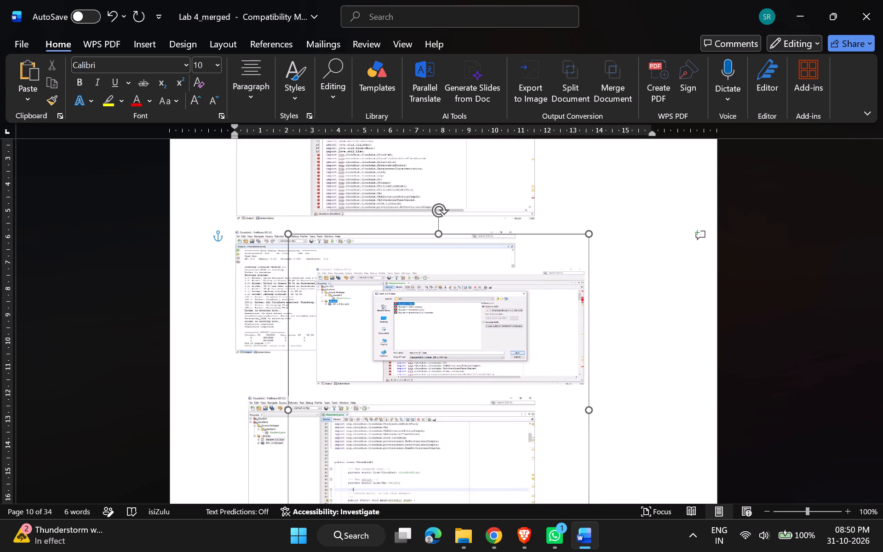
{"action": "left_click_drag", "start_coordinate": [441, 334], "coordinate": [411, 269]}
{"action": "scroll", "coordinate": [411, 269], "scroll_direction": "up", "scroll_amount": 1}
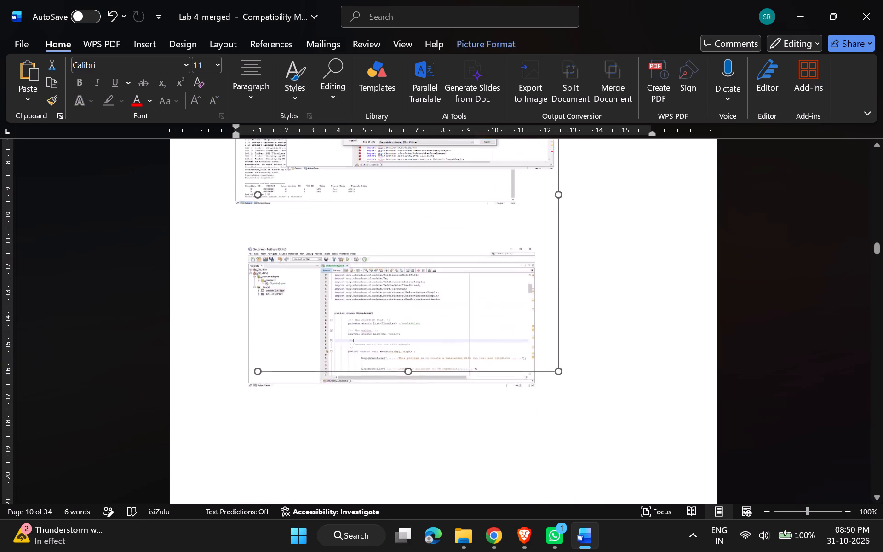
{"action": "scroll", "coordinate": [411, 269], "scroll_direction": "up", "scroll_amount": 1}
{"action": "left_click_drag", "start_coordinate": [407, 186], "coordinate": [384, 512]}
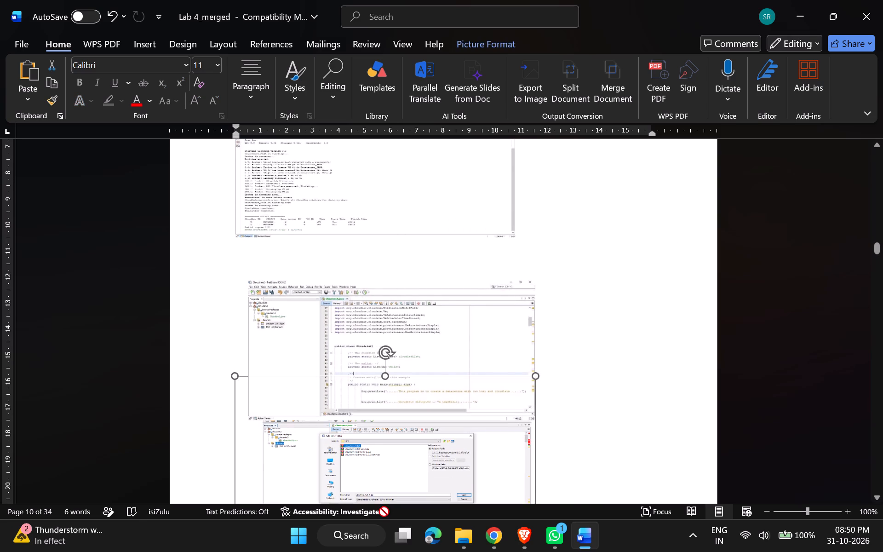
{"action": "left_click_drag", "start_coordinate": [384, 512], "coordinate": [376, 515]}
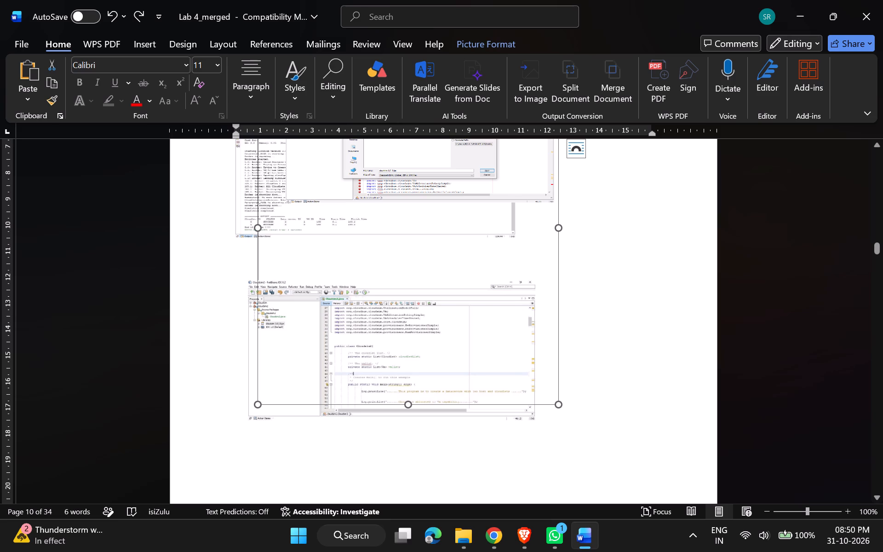
Move the Cloudsim2 code screenshot on page 10 up directly below the output screenshot, aligning their right edges.
{"action": "left_click", "coordinate": [348, 297]}
{"action": "left_click_drag", "start_coordinate": [348, 297], "coordinate": [331, 266]}
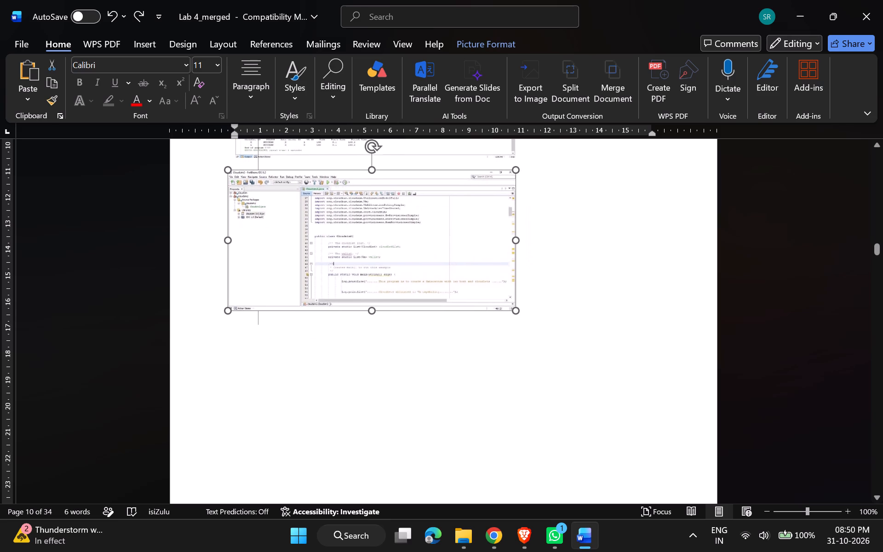
{"action": "left_click_drag", "start_coordinate": [331, 266], "coordinate": [331, 266]}
Move the Add JAR/Folder screenshot out of the output screenshot's area to below the Cloudsim2 code screenshot on page 10.
{"action": "scroll", "coordinate": [331, 266], "scroll_direction": "up", "scroll_amount": 1}
{"action": "left_click_drag", "start_coordinate": [396, 251], "coordinate": [349, 497]}
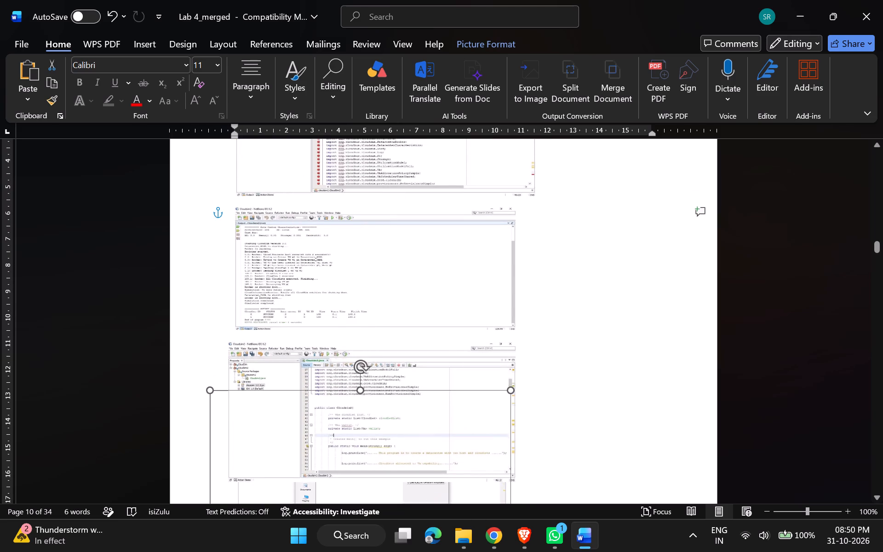
{"action": "left_click_drag", "start_coordinate": [349, 497], "coordinate": [349, 499]}
{"action": "left_click_drag", "start_coordinate": [358, 276], "coordinate": [358, 288]}
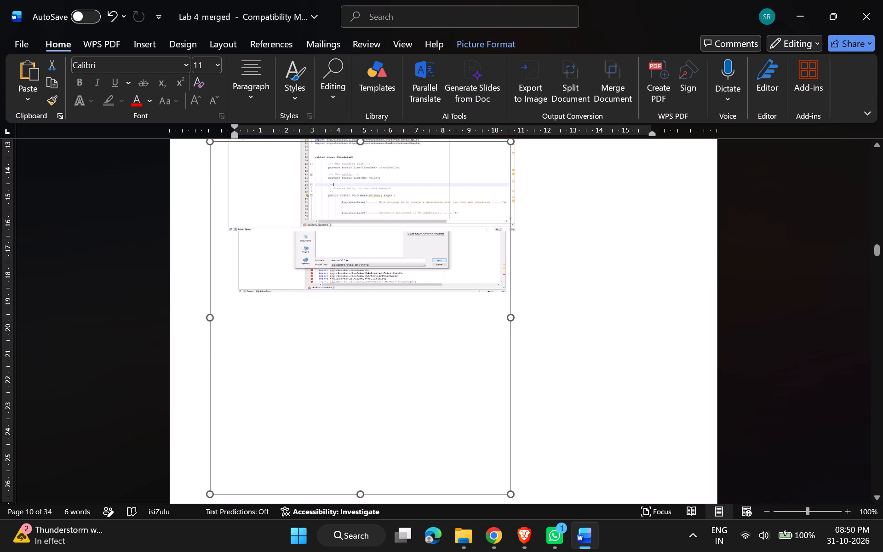
{"action": "left_click_drag", "start_coordinate": [358, 288], "coordinate": [361, 356]}
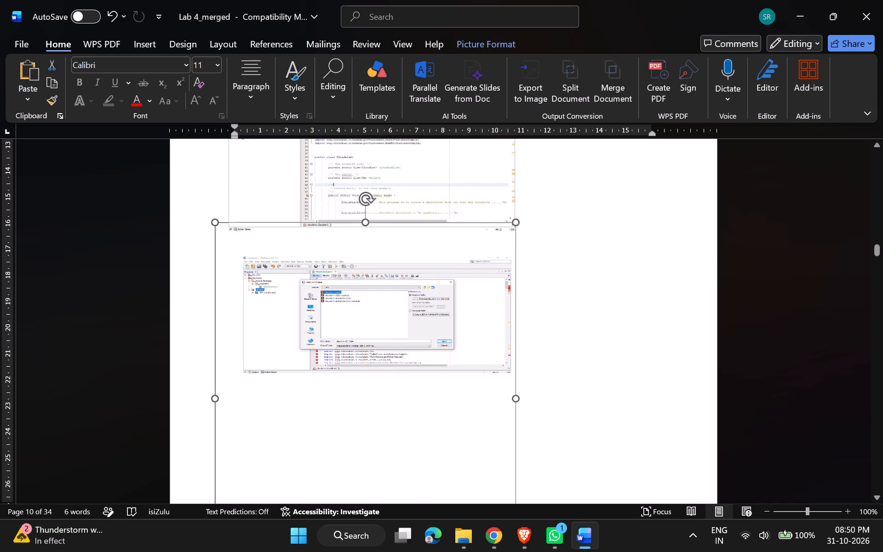
{"action": "left_click_drag", "start_coordinate": [361, 356], "coordinate": [355, 358]}
Try to remove the blank page 12 that follows the Cloudsim2 output screenshot page.
{"action": "scroll", "coordinate": [355, 358], "scroll_direction": "down", "scroll_amount": 2}
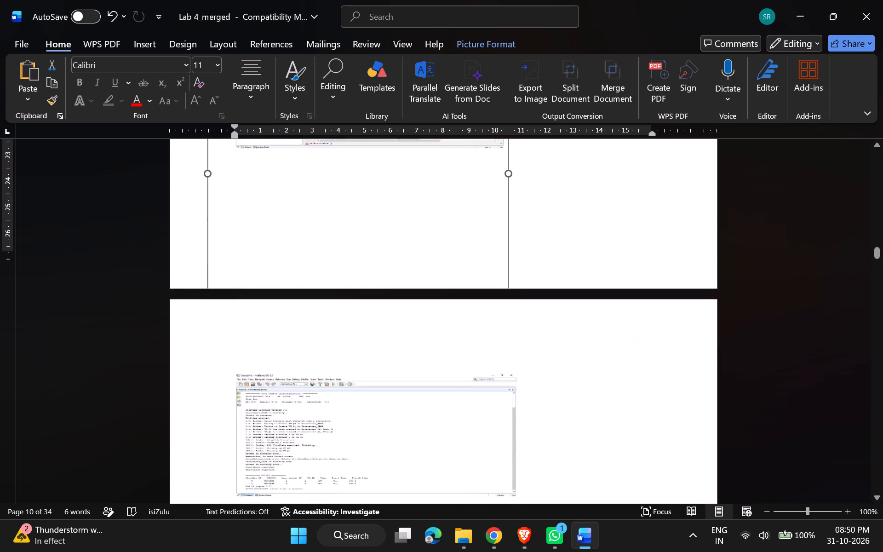
{"action": "scroll", "coordinate": [355, 358], "scroll_direction": "down", "scroll_amount": 1}
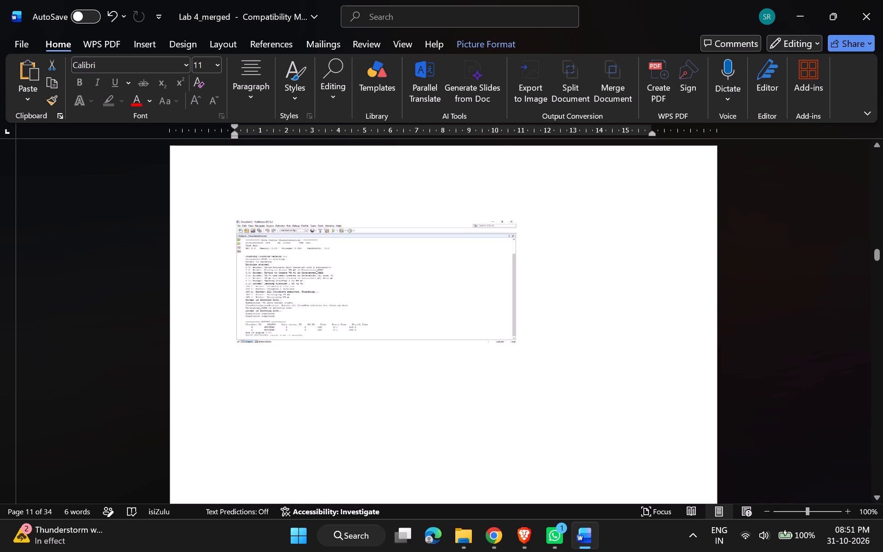
{"action": "scroll", "coordinate": [370, 298], "scroll_direction": "down", "scroll_amount": 6}
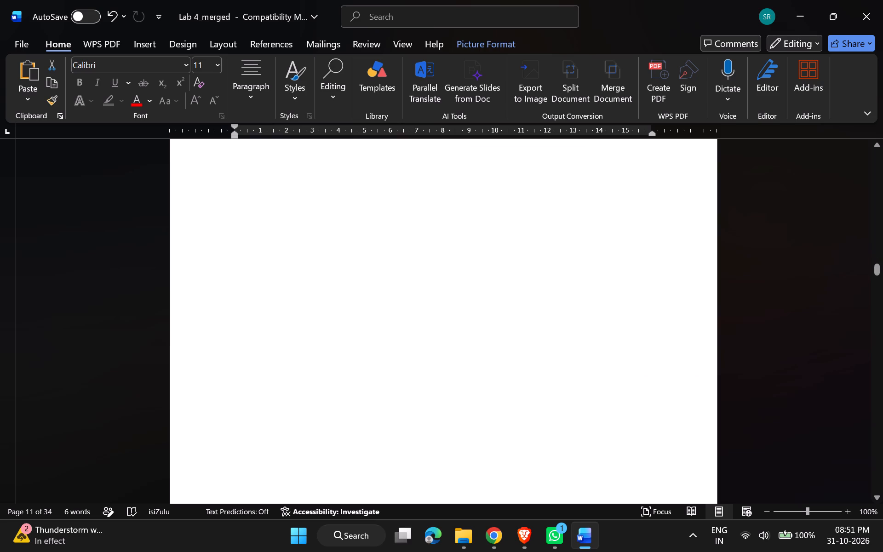
{"action": "left_click", "coordinate": [370, 298]}
{"action": "scroll", "coordinate": [370, 298], "scroll_direction": "up", "scroll_amount": 1}
{"action": "key", "text": "BackSpace"}
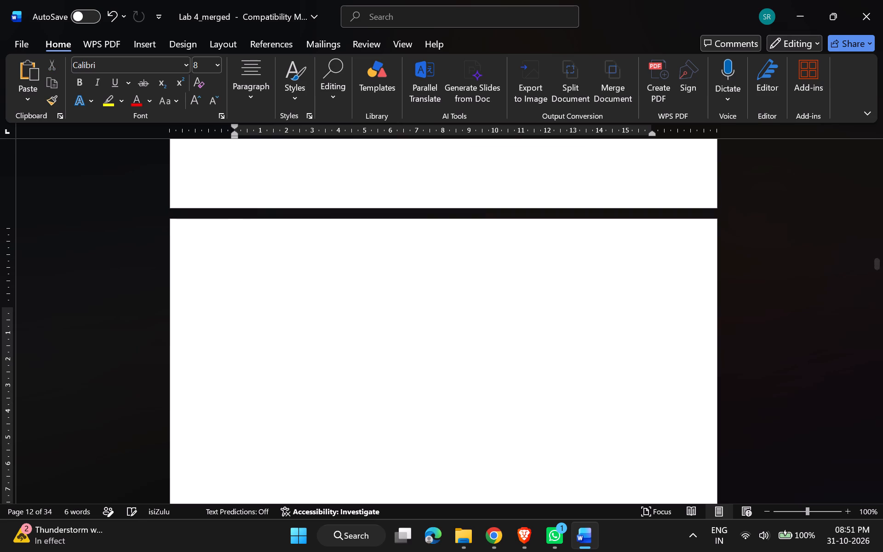
{"action": "key", "text": "BackSpace"}
Shift the Add JAR/Folder screenshot on page 10 so its right edge lines up with the code screenshot above.
{"action": "scroll", "coordinate": [370, 298], "scroll_direction": "up", "scroll_amount": 1}
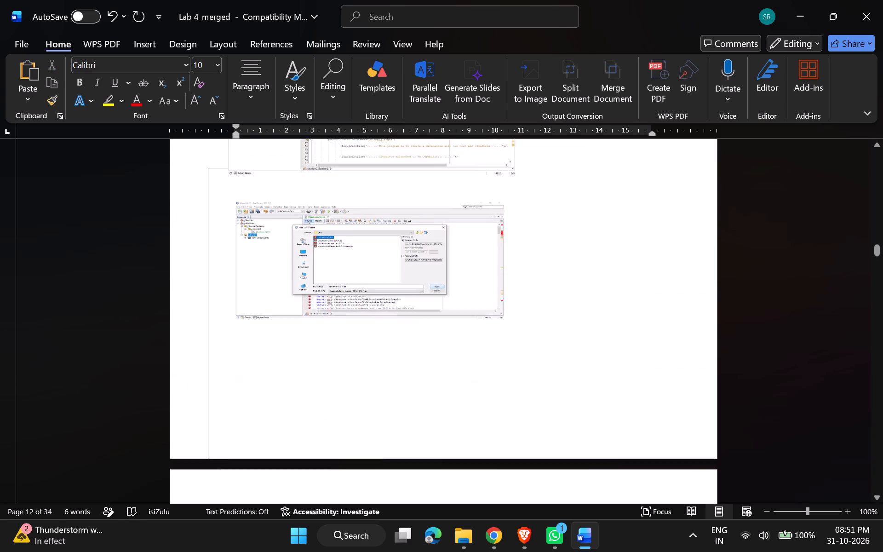
{"action": "scroll", "coordinate": [370, 298], "scroll_direction": "up", "scroll_amount": 1}
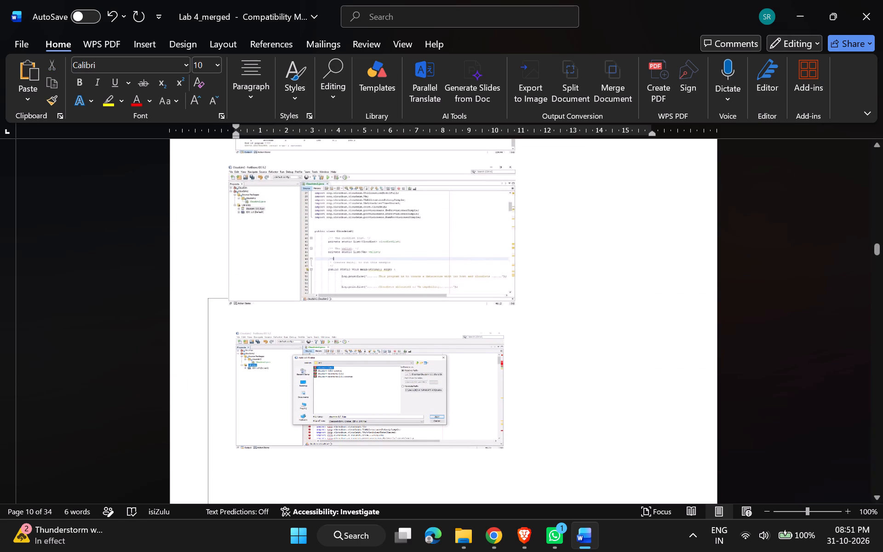
{"action": "left_click", "coordinate": [338, 357]}
{"action": "left_click_drag", "start_coordinate": [338, 357], "coordinate": [350, 362]}
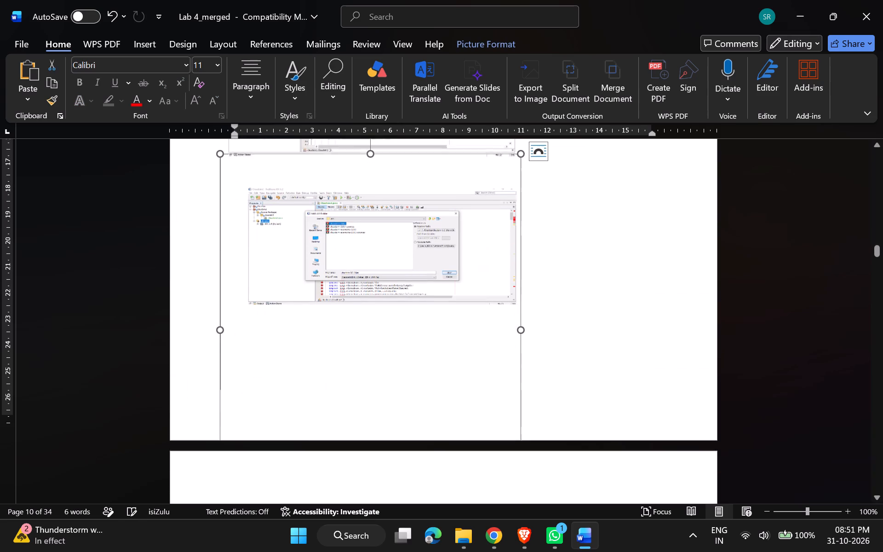
Try to remove the blank page at the end of the document, after the Hadoop screenshots.
{"action": "scroll", "coordinate": [389, 423], "scroll_direction": "down", "scroll_amount": 2}
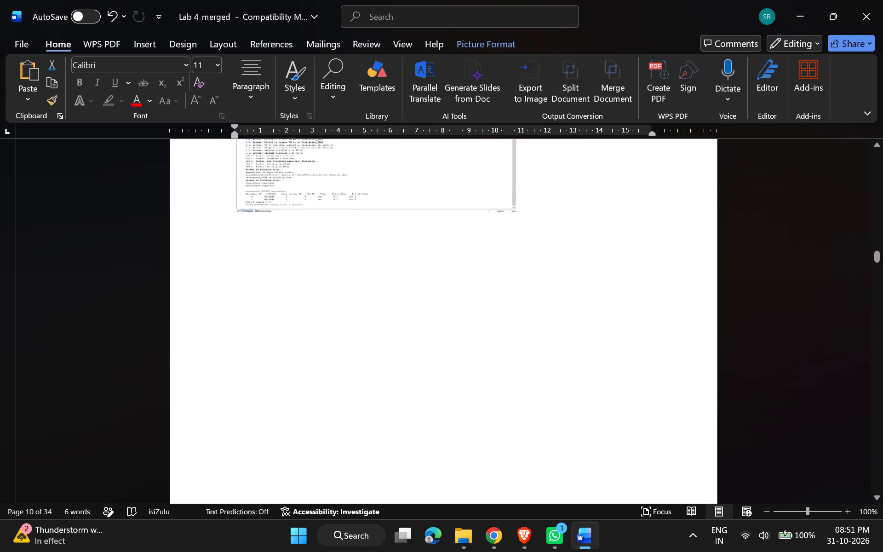
{"action": "scroll", "coordinate": [389, 423], "scroll_direction": "down", "scroll_amount": 2}
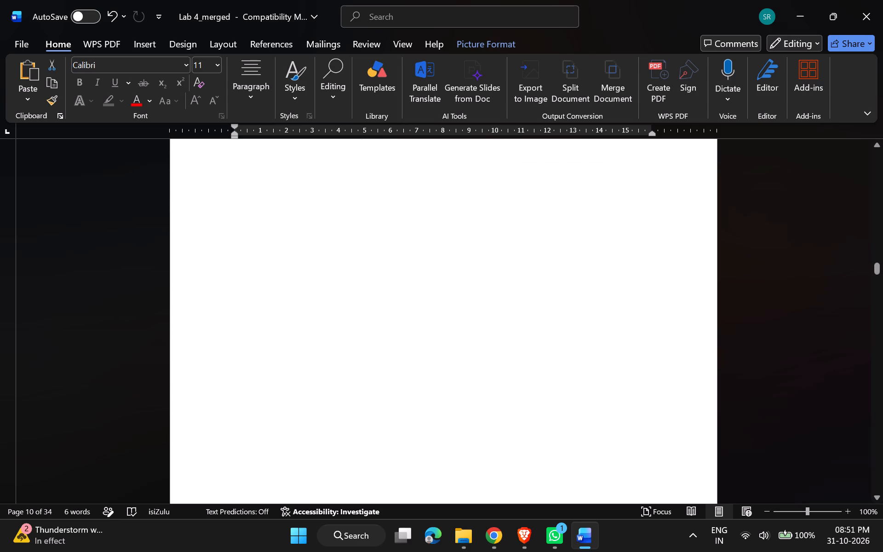
{"action": "scroll", "coordinate": [389, 423], "scroll_direction": "down", "scroll_amount": 1}
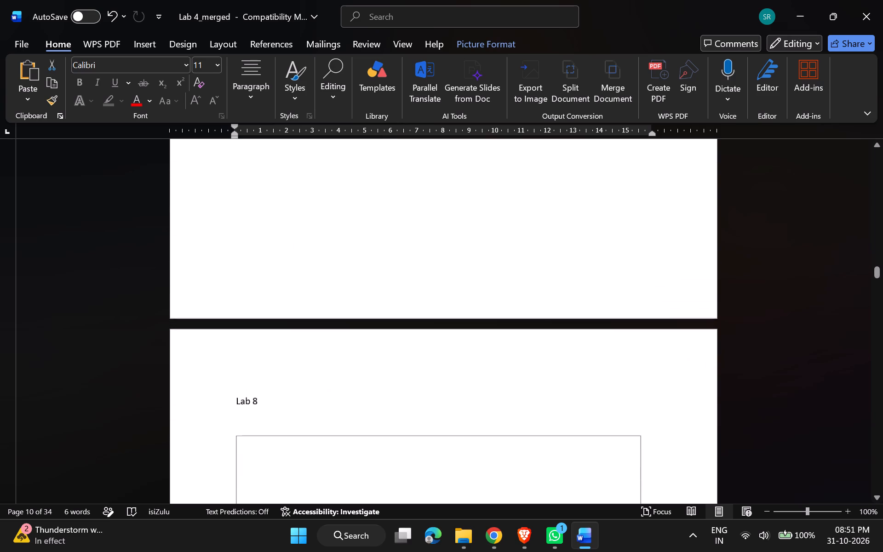
{"action": "scroll", "coordinate": [389, 423], "scroll_direction": "down", "scroll_amount": 10}
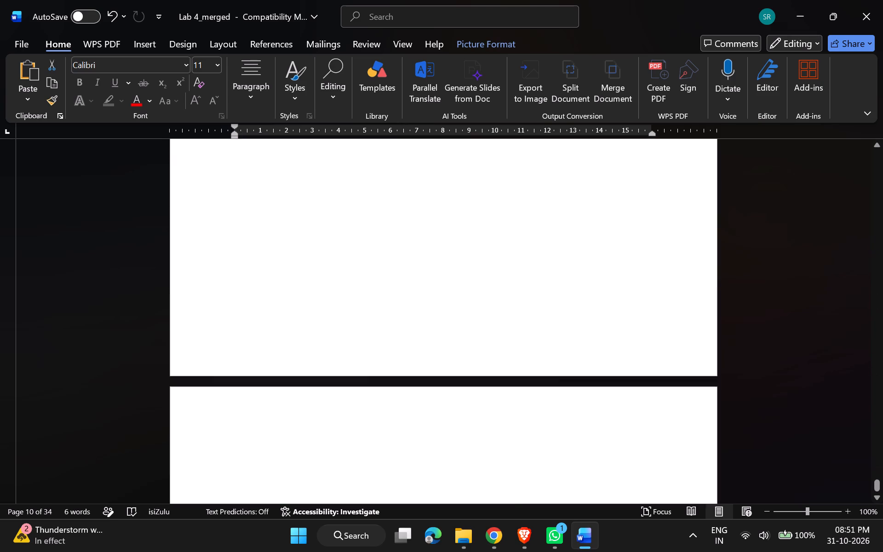
{"action": "scroll", "coordinate": [389, 423], "scroll_direction": "down", "scroll_amount": 5}
{"action": "scroll", "coordinate": [389, 423], "scroll_direction": "up", "scroll_amount": 7}
{"action": "scroll", "coordinate": [389, 423], "scroll_direction": "down", "scroll_amount": 14}
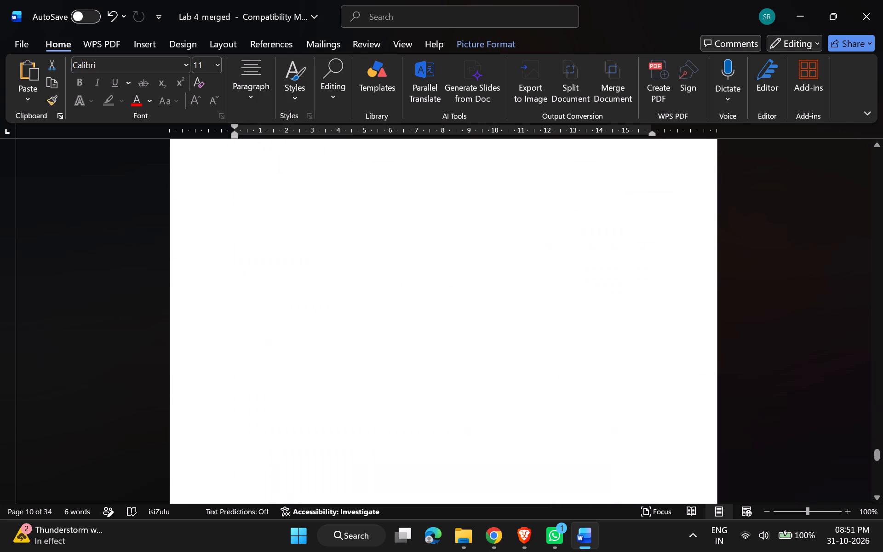
{"action": "scroll", "coordinate": [389, 423], "scroll_direction": "down", "scroll_amount": 4}
{"action": "scroll", "coordinate": [389, 423], "scroll_direction": "up", "scroll_amount": 2}
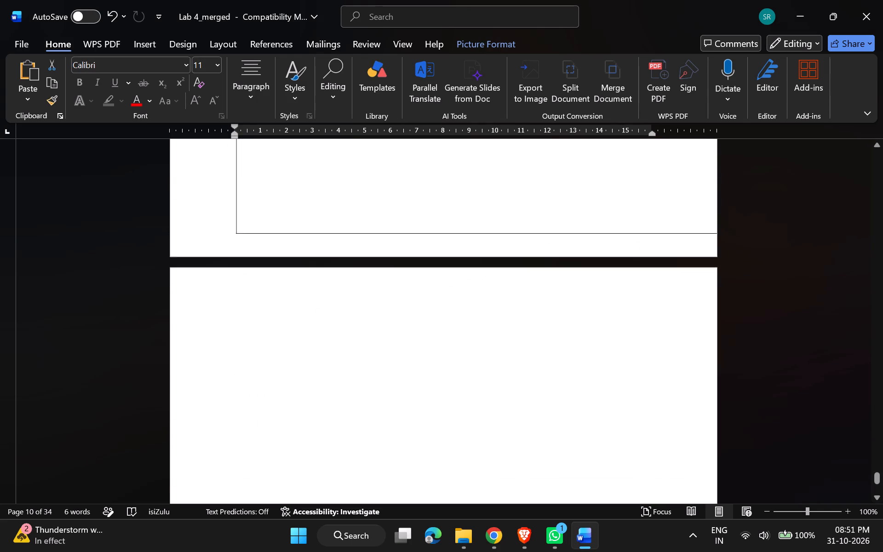
{"action": "scroll", "coordinate": [389, 423], "scroll_direction": "up", "scroll_amount": 1}
{"action": "left_click", "coordinate": [329, 404]}
{"action": "key", "text": "BackSpace"}
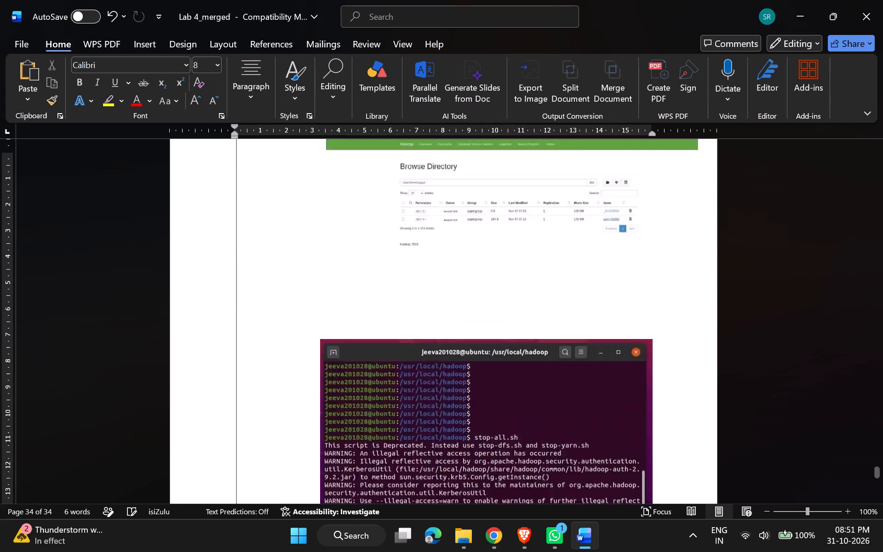
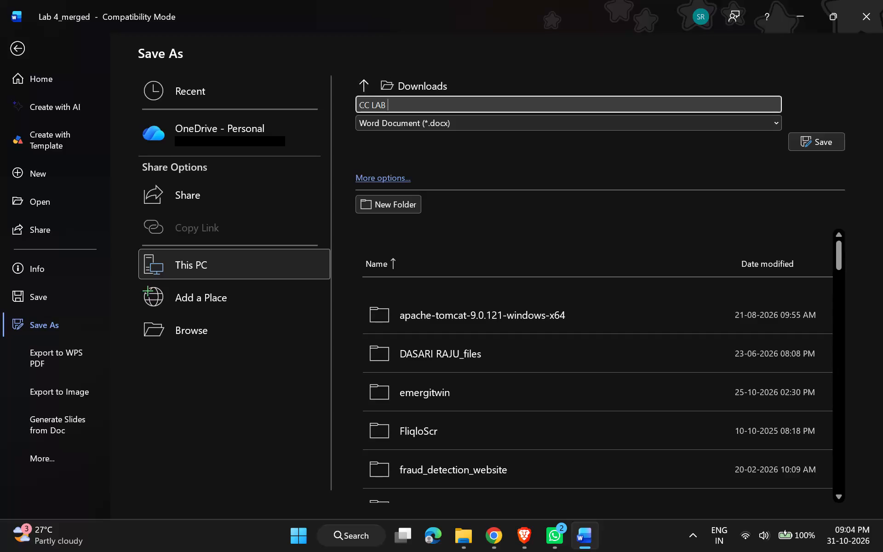
Save the document as a Word document named CC LAB 4,5,8 in the Downloads folder.
{"action": "key", "text": "4"}
{"action": "type", "text": ",5,8"}
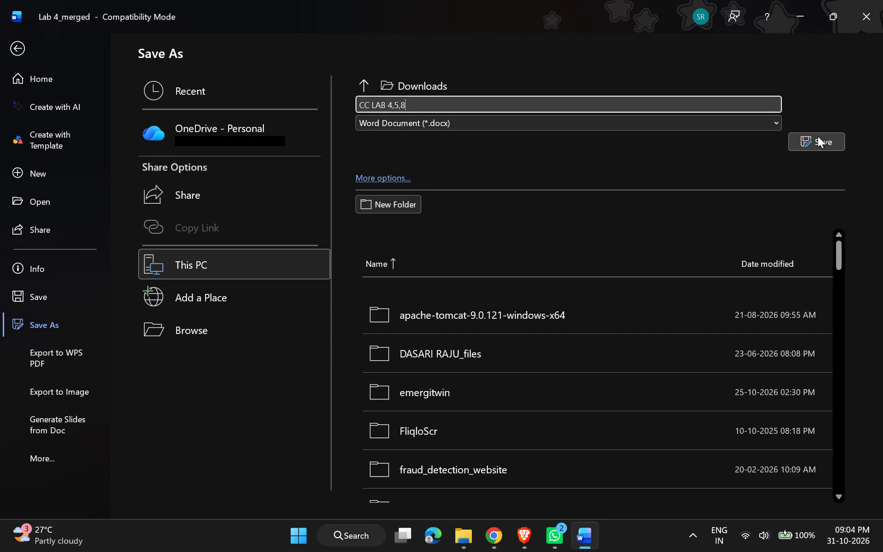
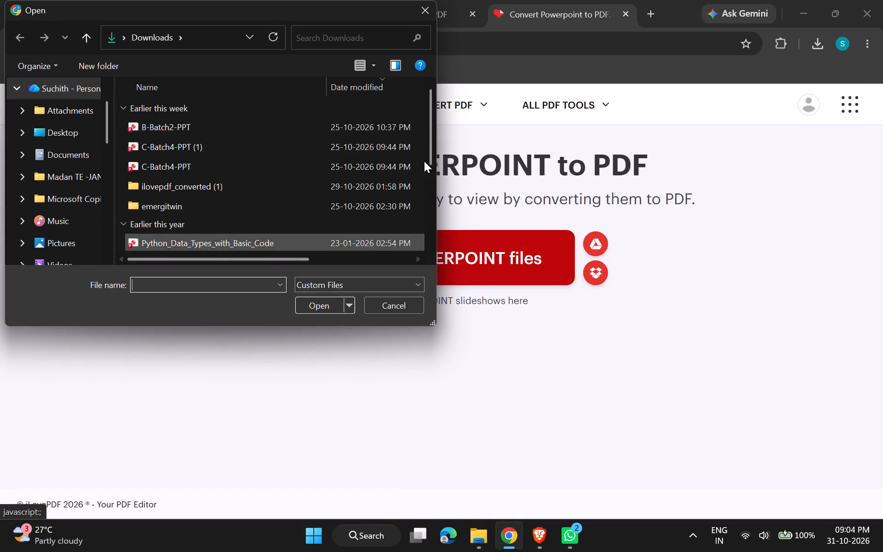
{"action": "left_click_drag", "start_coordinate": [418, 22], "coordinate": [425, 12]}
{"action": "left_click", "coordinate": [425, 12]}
Convert the CC LAB 4,5,8 Word document from the Downloads folder to PDF with the Word to PDF tool.
{"action": "left_click", "coordinate": [343, 221]}
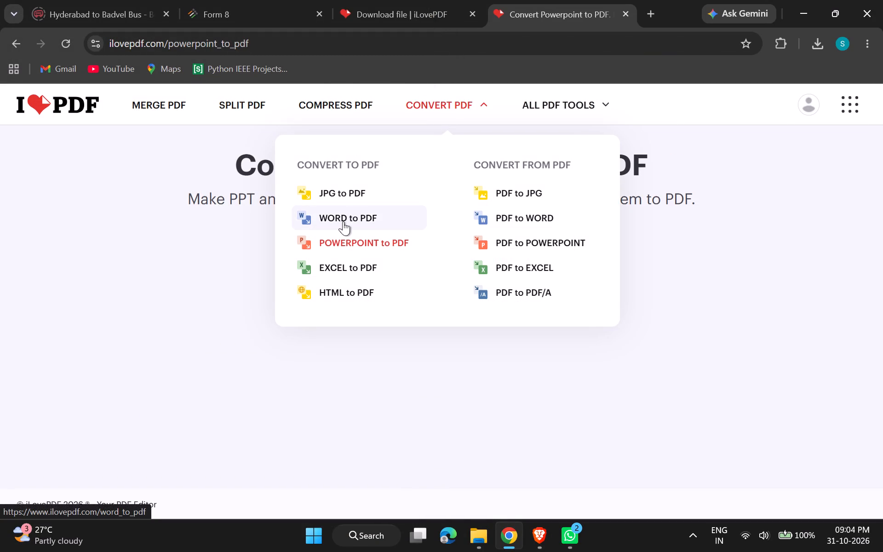
{"action": "left_click", "coordinate": [397, 234]}
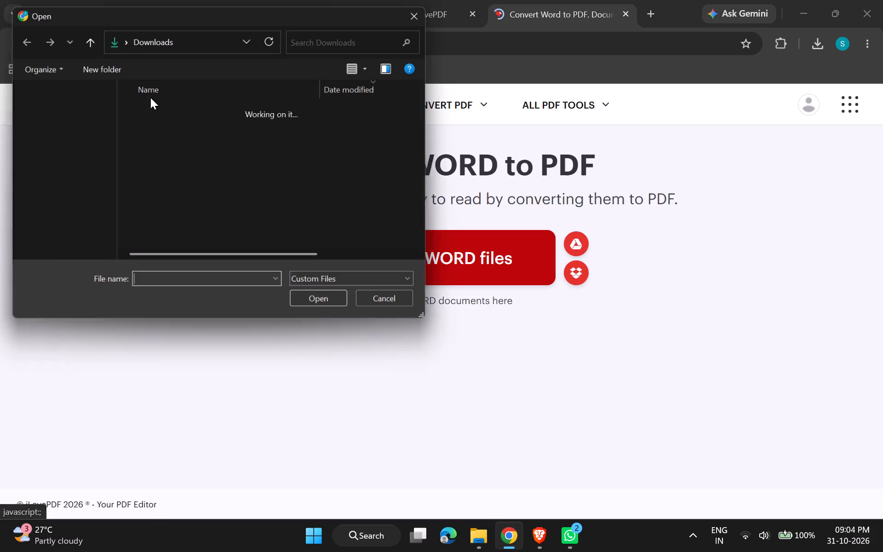
{"action": "left_click", "coordinate": [183, 133]}
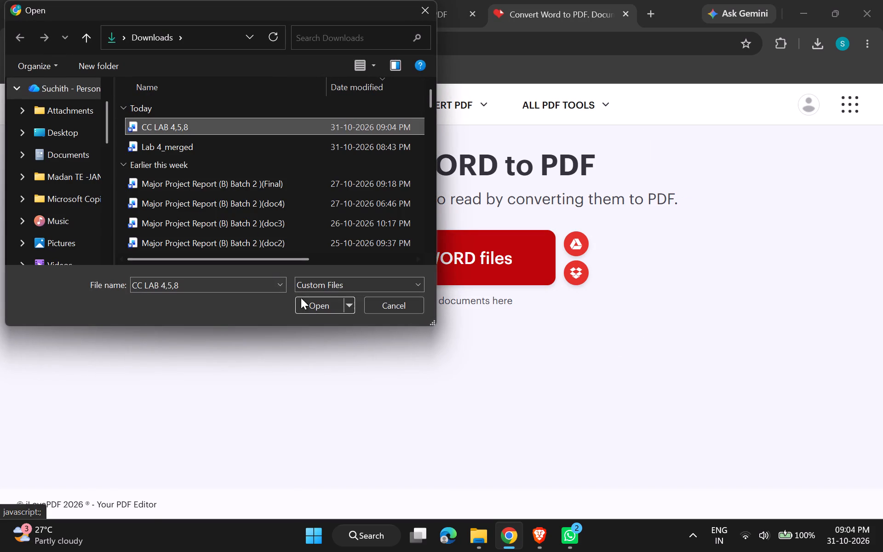
{"action": "left_click", "coordinate": [309, 304]}
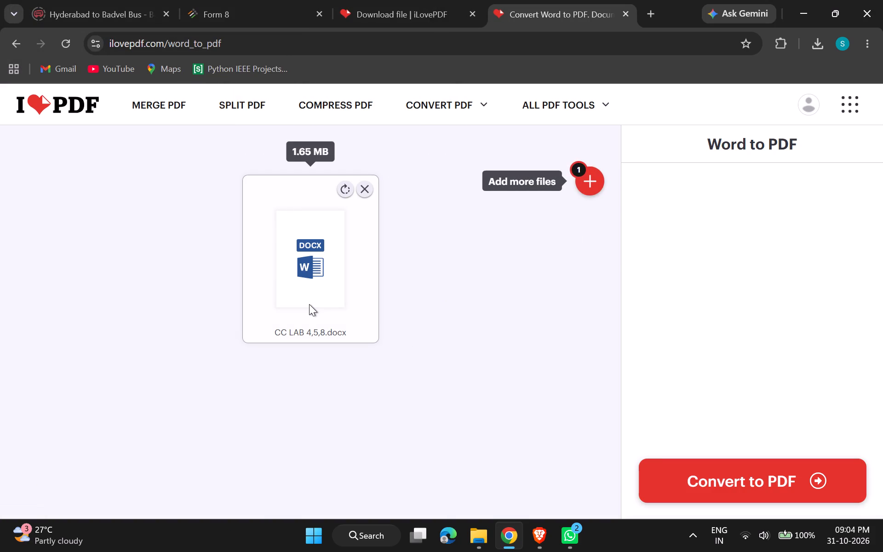
{"action": "key", "text": "Return"}
{"action": "left_click", "coordinate": [717, 484]}
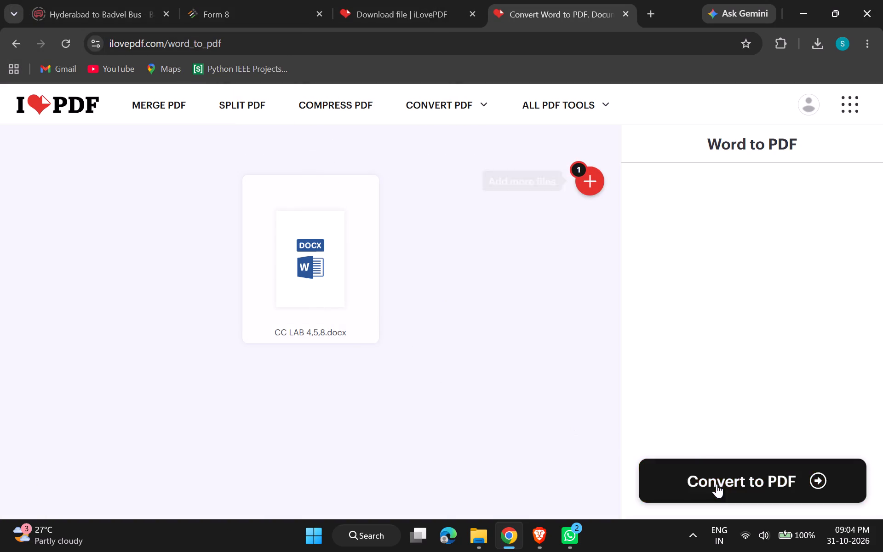
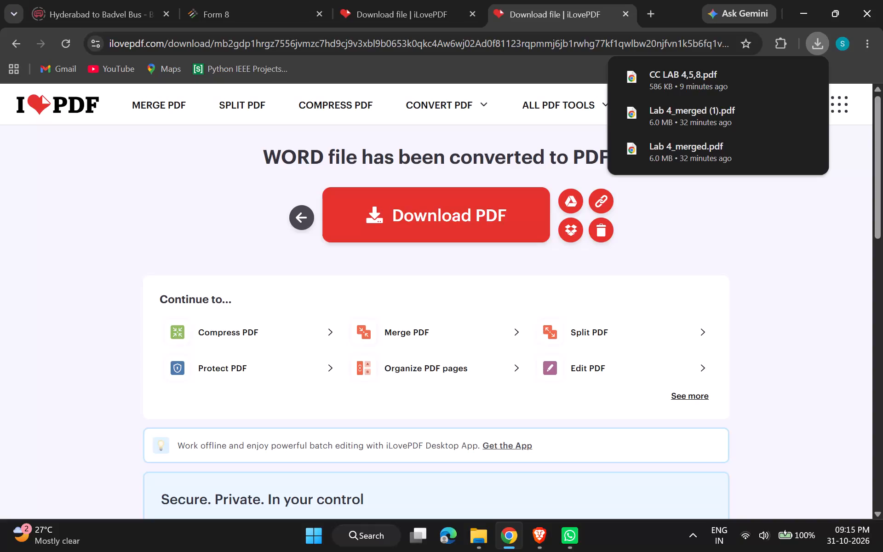
Open the downloaded CC LAB 4,5,8.pdf and review its pages from start to end.
{"action": "left_click", "coordinate": [694, 87]}
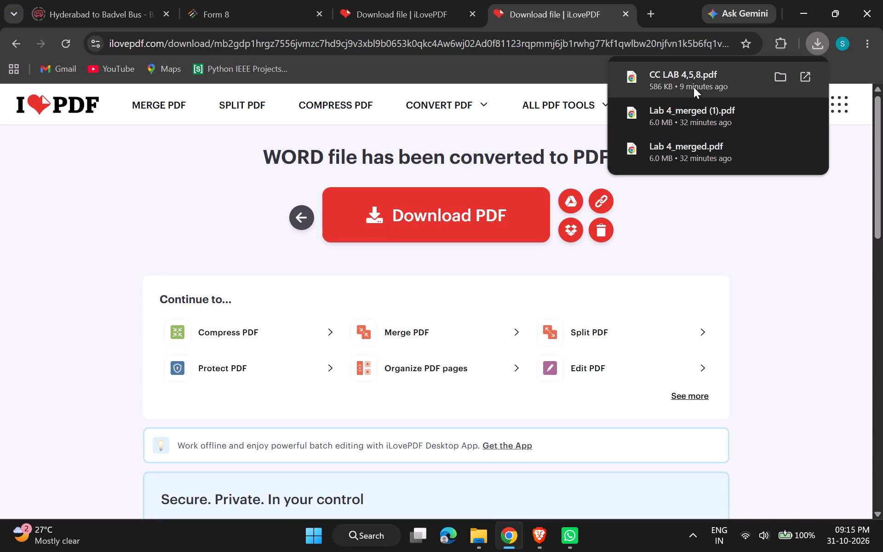
{"action": "scroll", "coordinate": [505, 277], "scroll_direction": "down", "scroll_amount": 13}
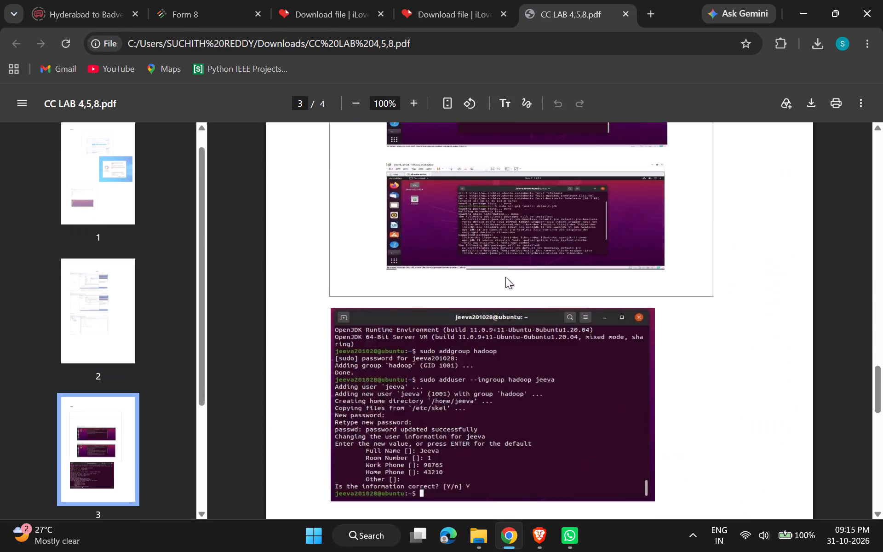
{"action": "scroll", "coordinate": [505, 277], "scroll_direction": "down", "scroll_amount": 5}
{"action": "scroll", "coordinate": [505, 277], "scroll_direction": "up", "scroll_amount": 20}
{"action": "scroll", "coordinate": [505, 277], "scroll_direction": "up", "scroll_amount": 1}
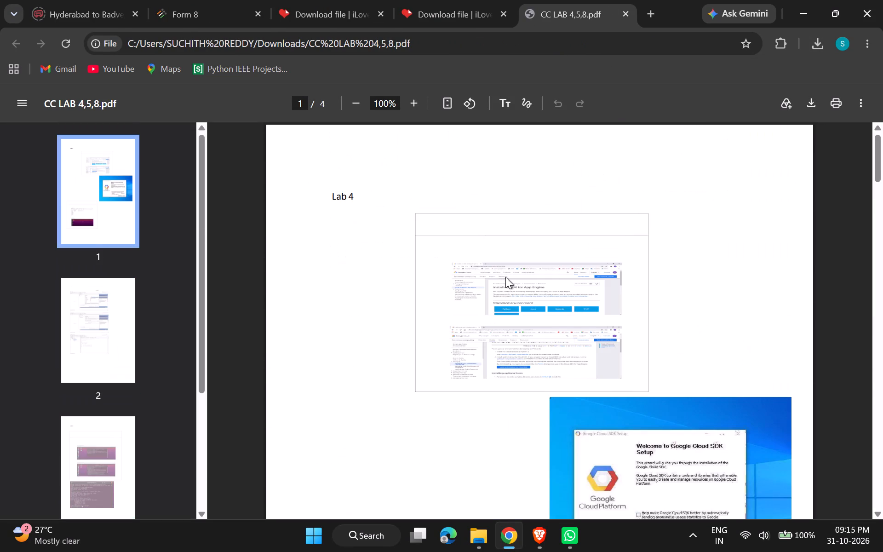
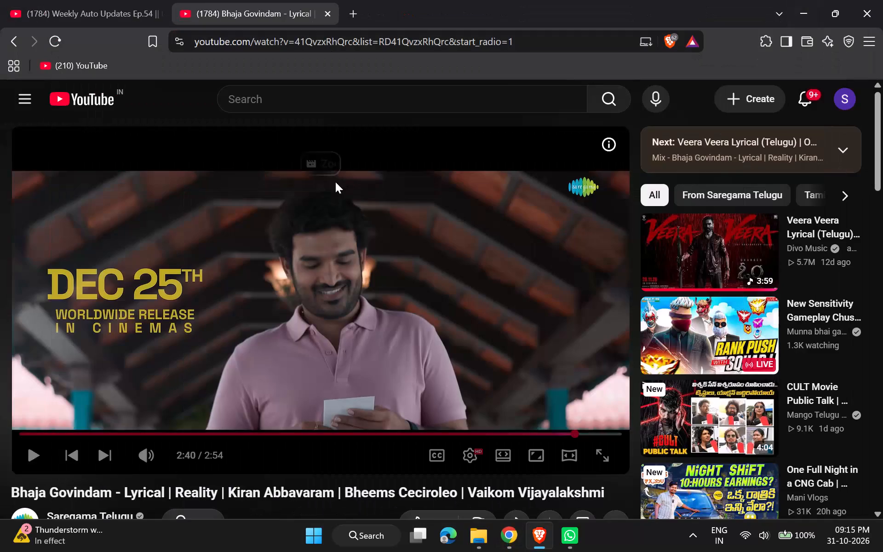
Return to the YouTube home page and close the mini player of the paused Bhaja Govindam video.
{"action": "scroll", "coordinate": [365, 344], "scroll_direction": "up", "scroll_amount": 3}
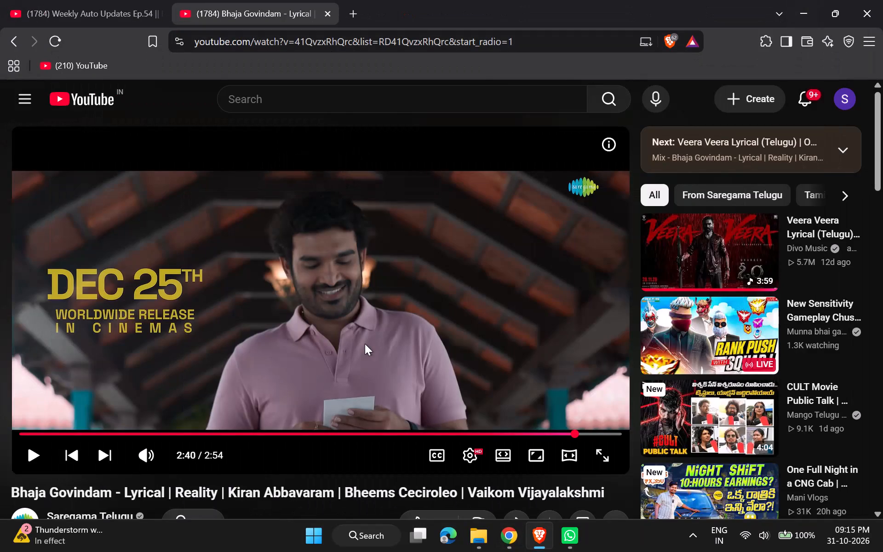
{"action": "scroll", "coordinate": [365, 344], "scroll_direction": "up", "scroll_amount": 1}
{"action": "left_click", "coordinate": [58, 107]}
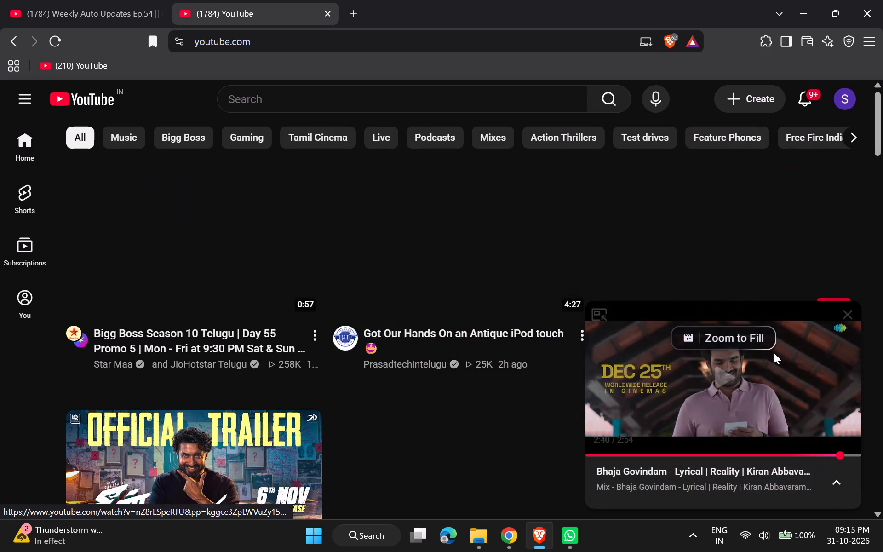
{"action": "left_click", "coordinate": [847, 318]}
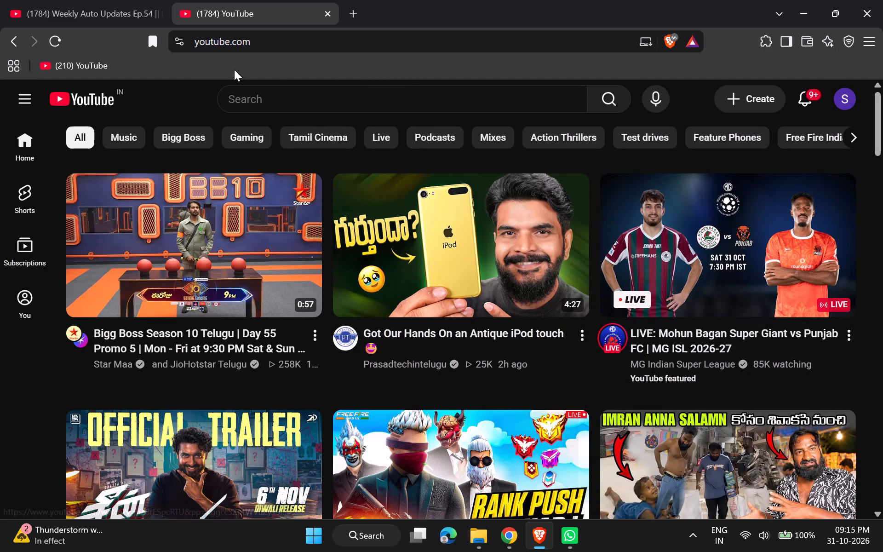
Browse the recommended videos in the YouTube home feed.
{"action": "scroll", "coordinate": [878, 214], "scroll_direction": "down", "scroll_amount": 1}
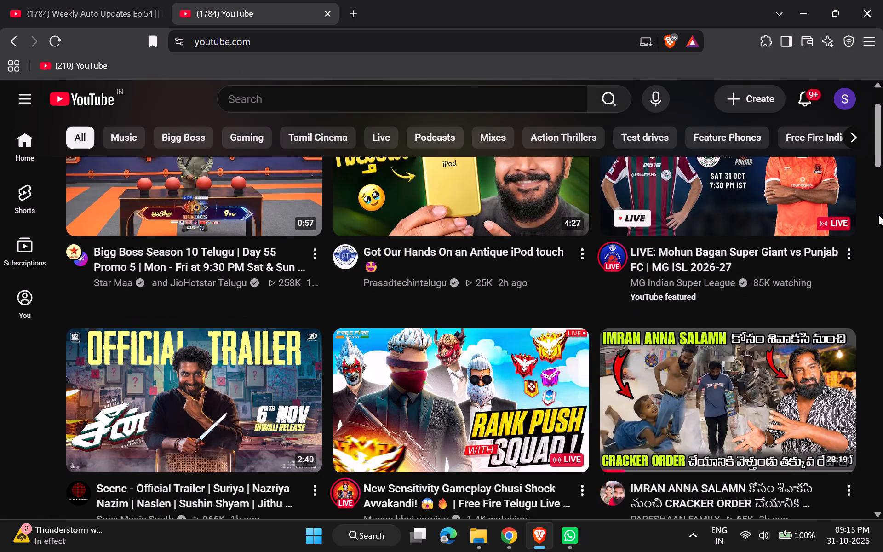
{"action": "scroll", "coordinate": [878, 214], "scroll_direction": "down", "scroll_amount": 4}
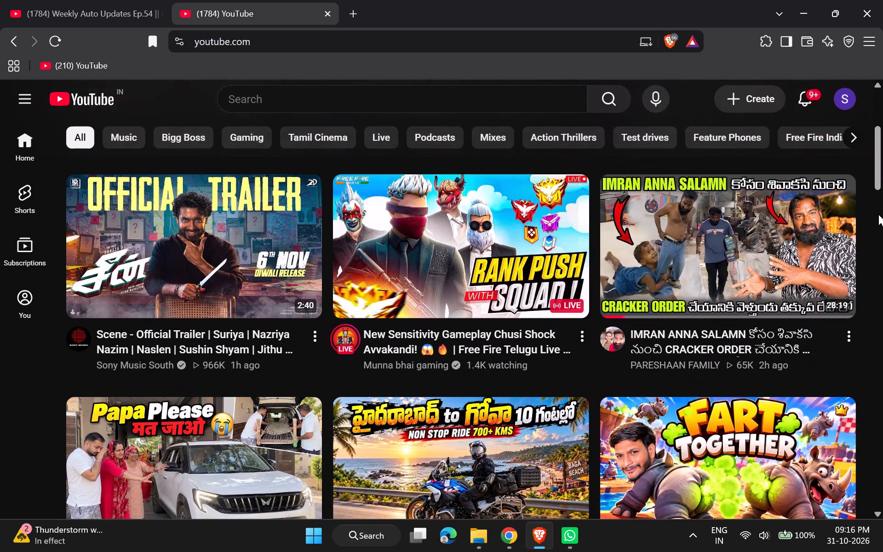
{"action": "scroll", "coordinate": [878, 214], "scroll_direction": "down", "scroll_amount": 1}
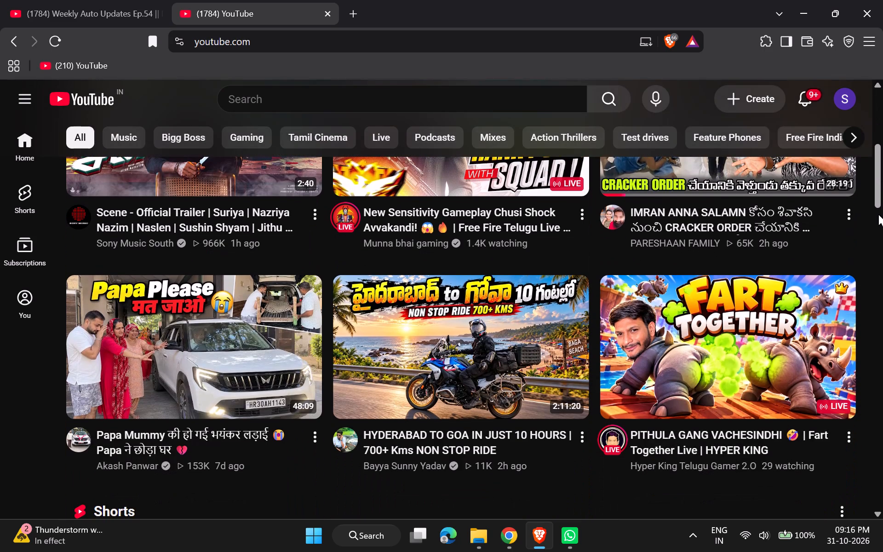